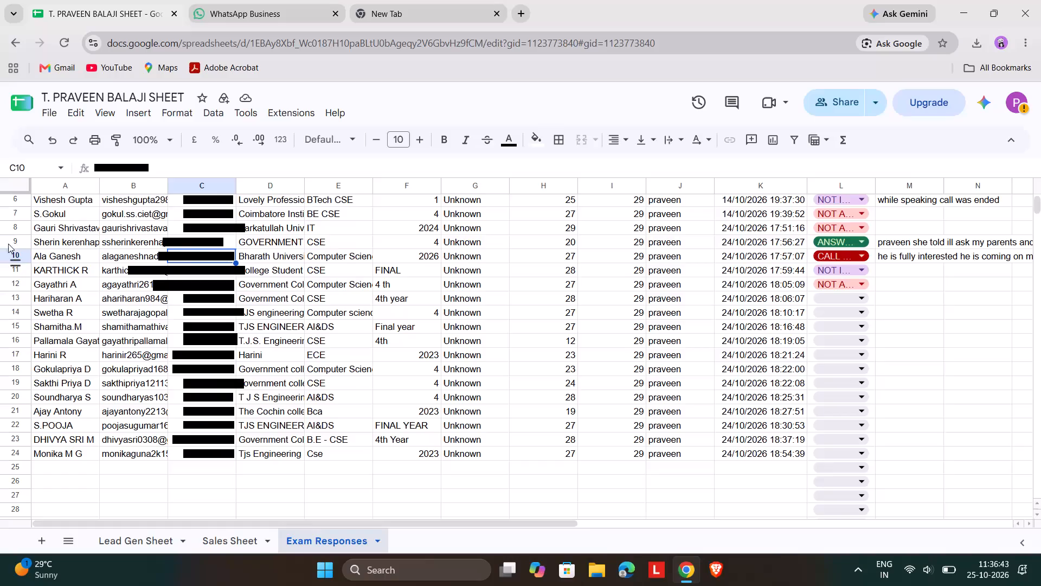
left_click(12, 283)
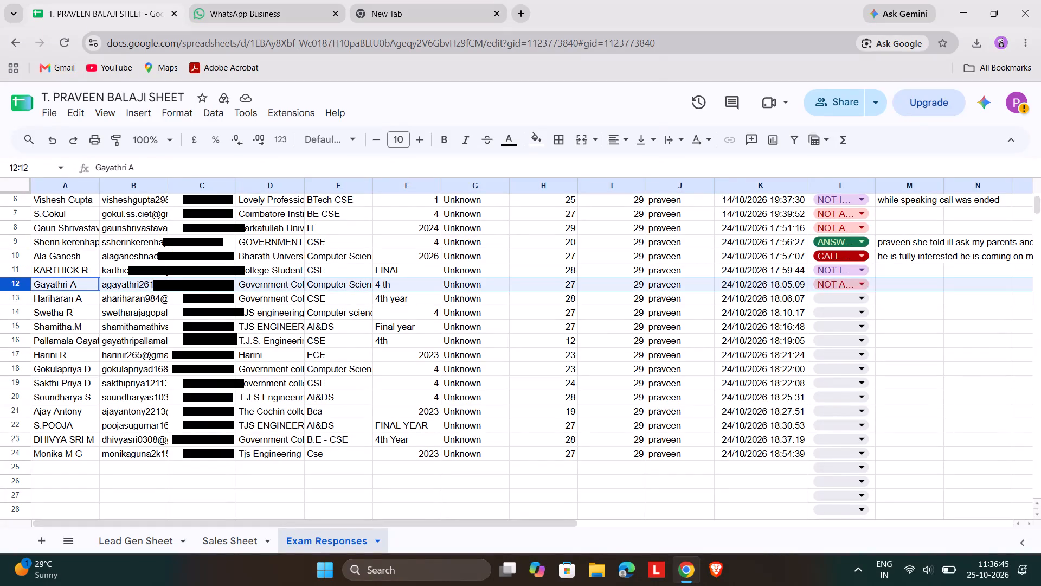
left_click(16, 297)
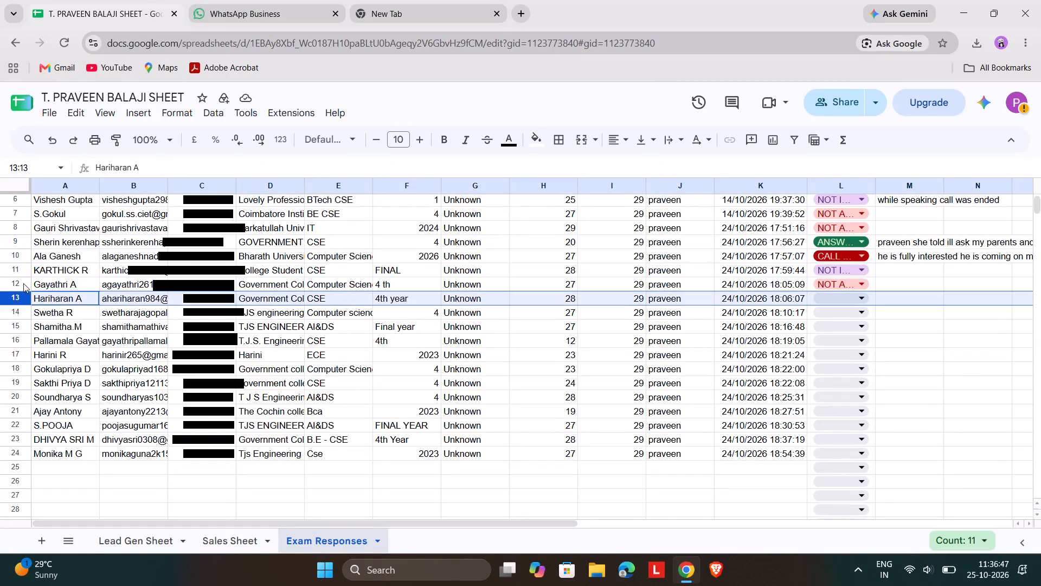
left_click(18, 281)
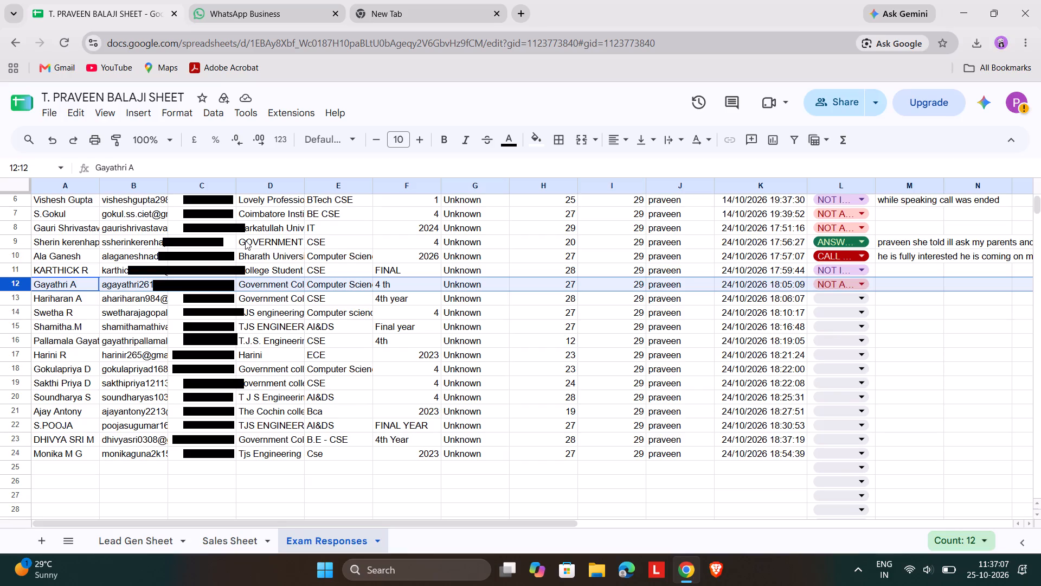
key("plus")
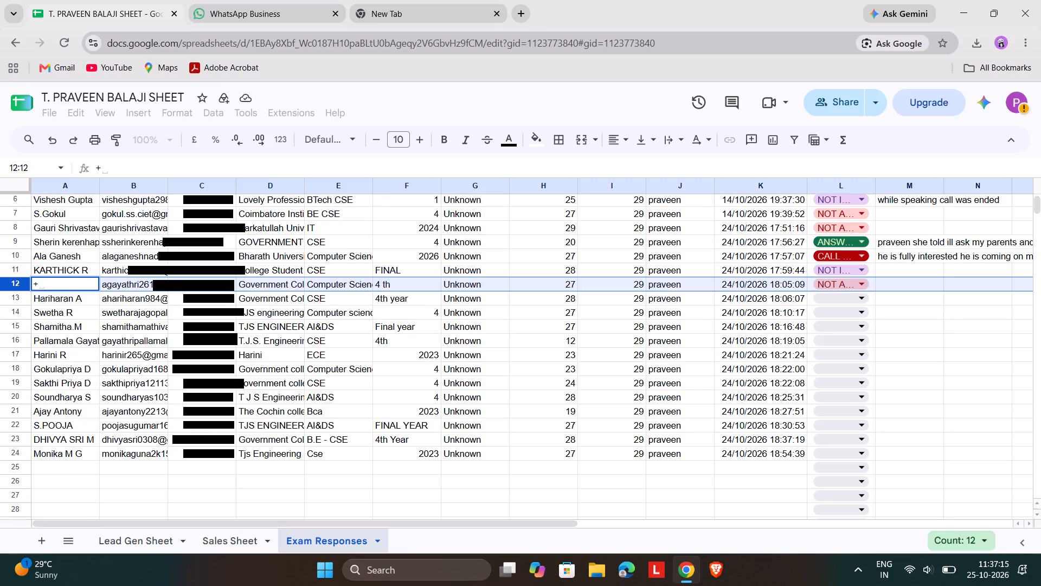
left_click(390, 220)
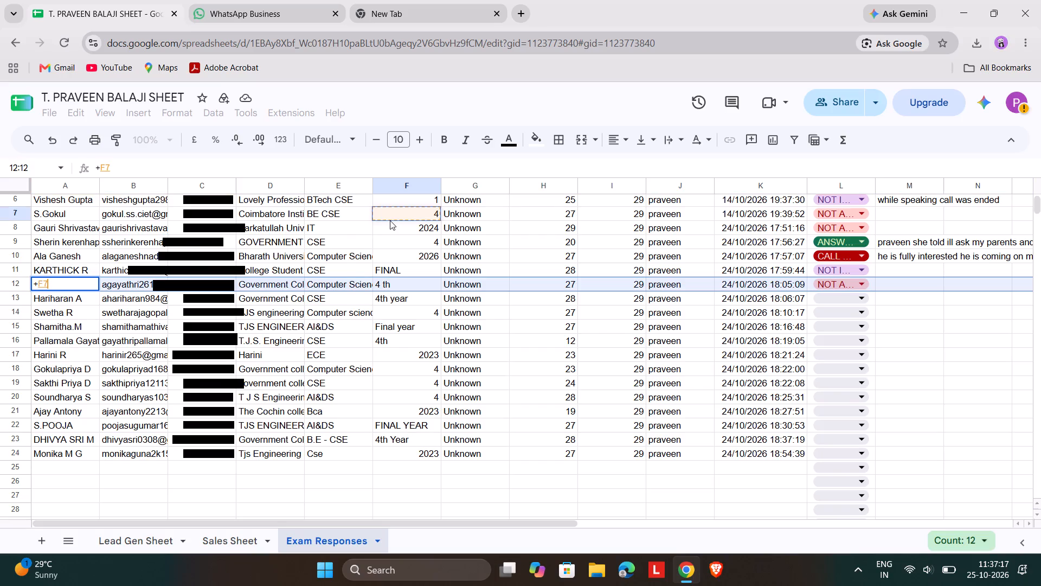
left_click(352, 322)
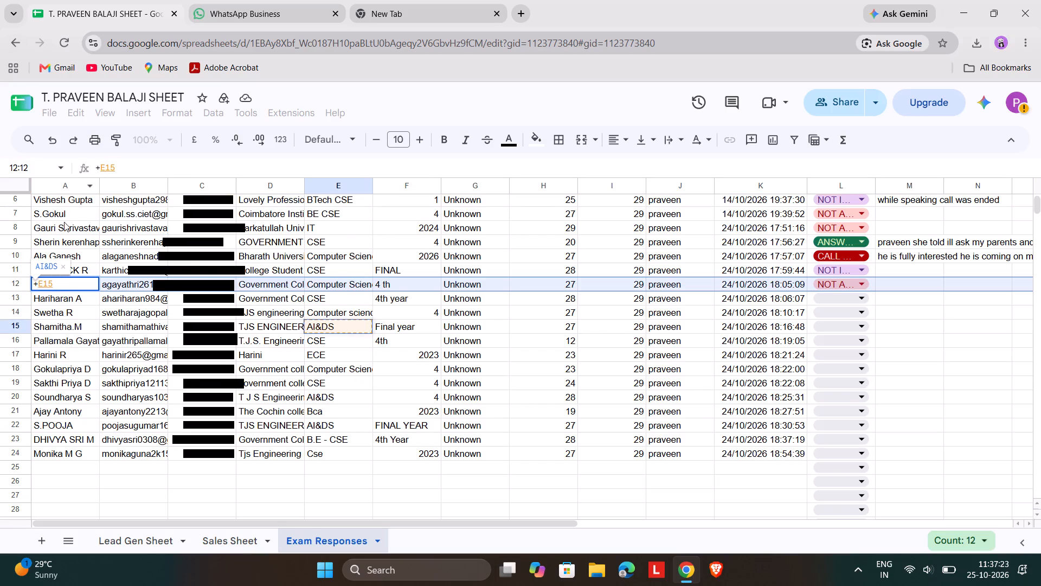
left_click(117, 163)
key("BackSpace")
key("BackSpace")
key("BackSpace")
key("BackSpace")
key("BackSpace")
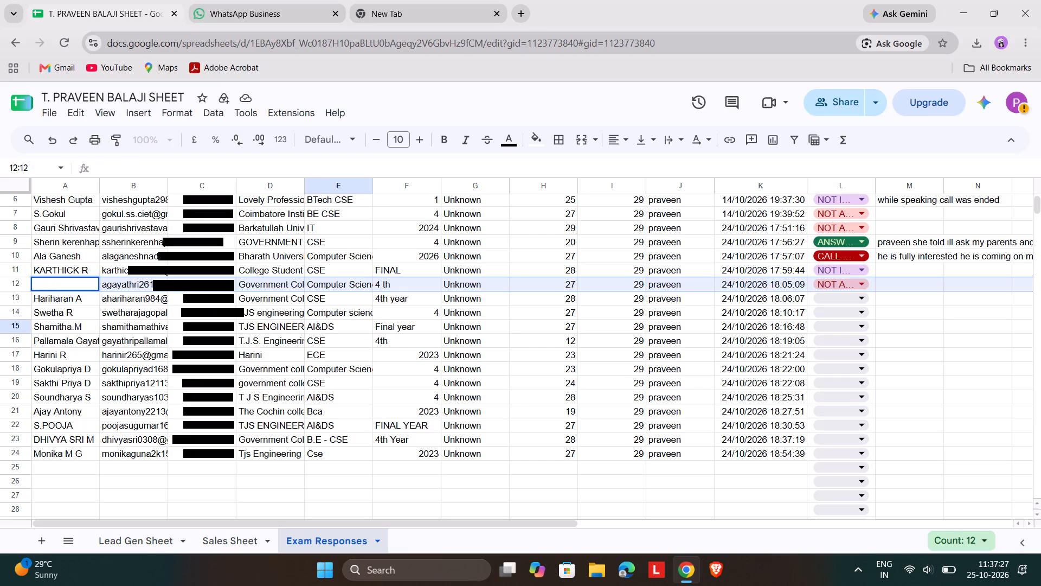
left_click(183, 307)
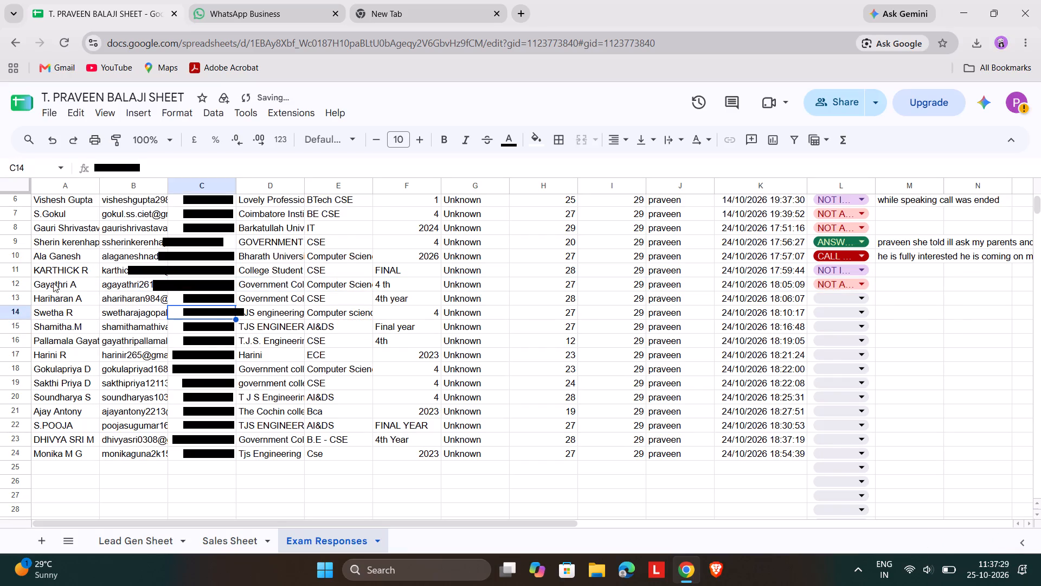
Select the entire row 12 in the Exam Responses sheet.
left_click(12, 282)
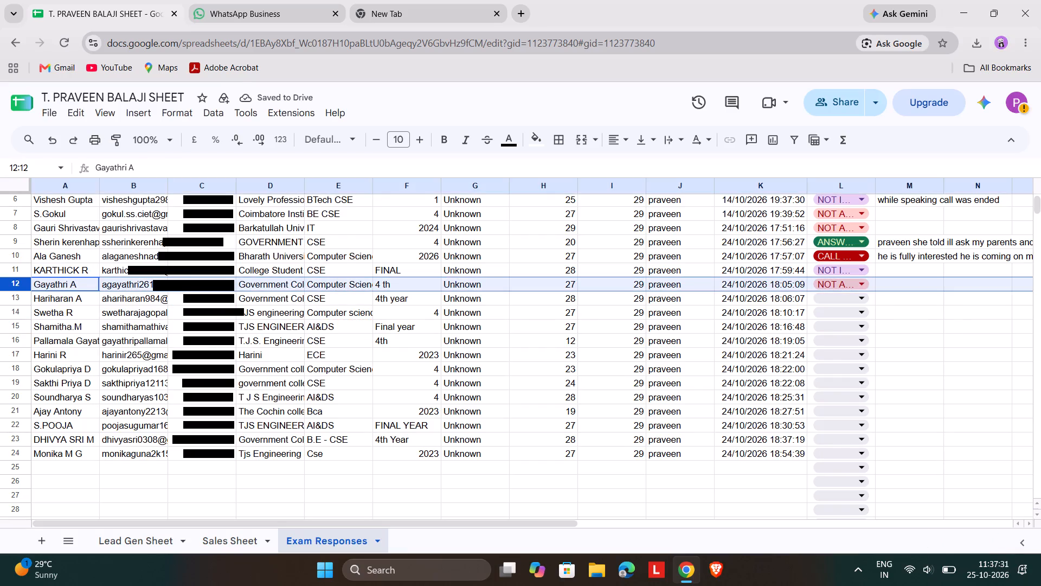
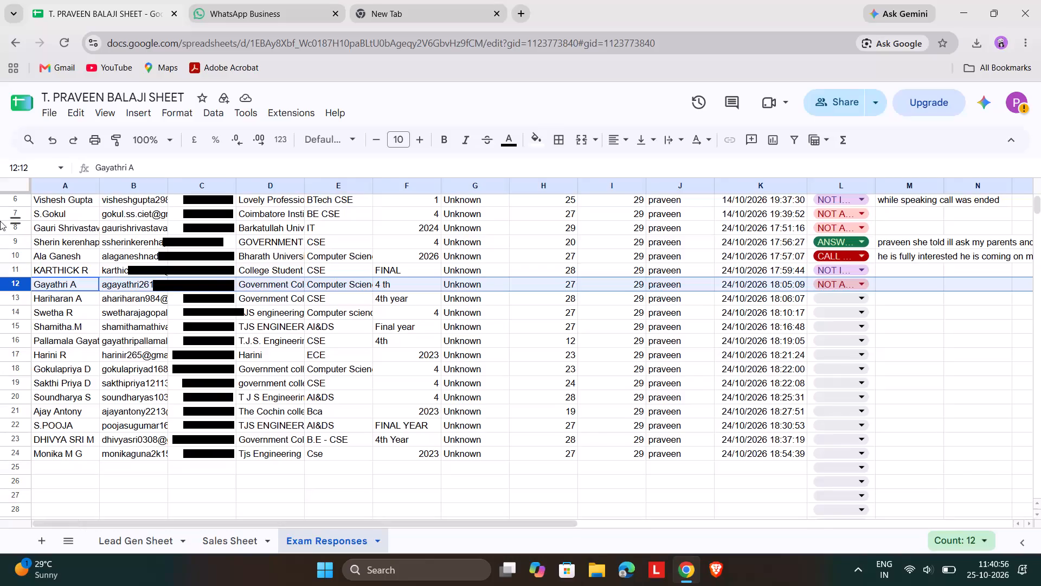
Select the entire row 13 in the Exam Responses sheet.
left_click(0, 295)
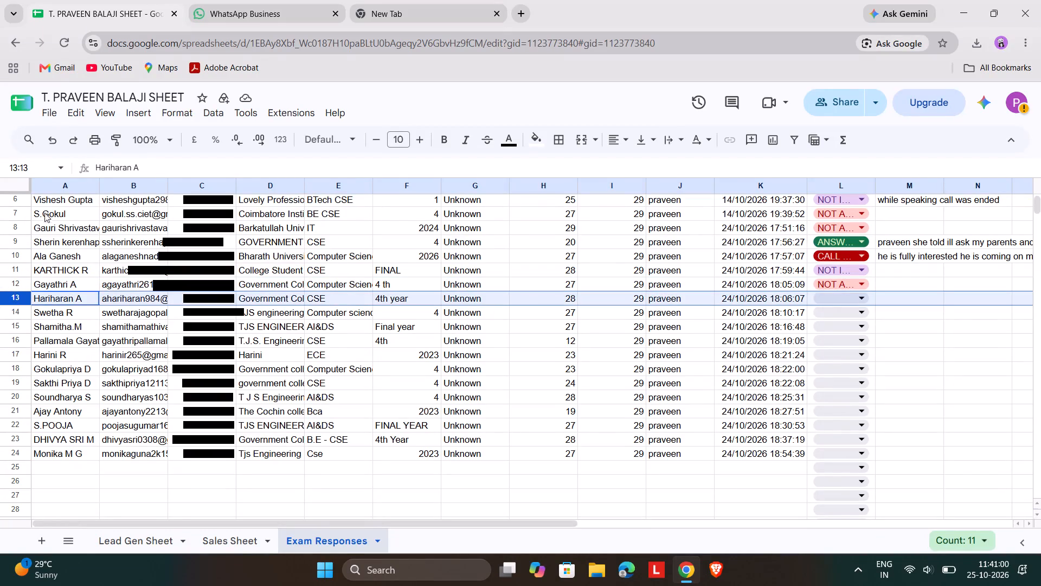
left_click(18, 241)
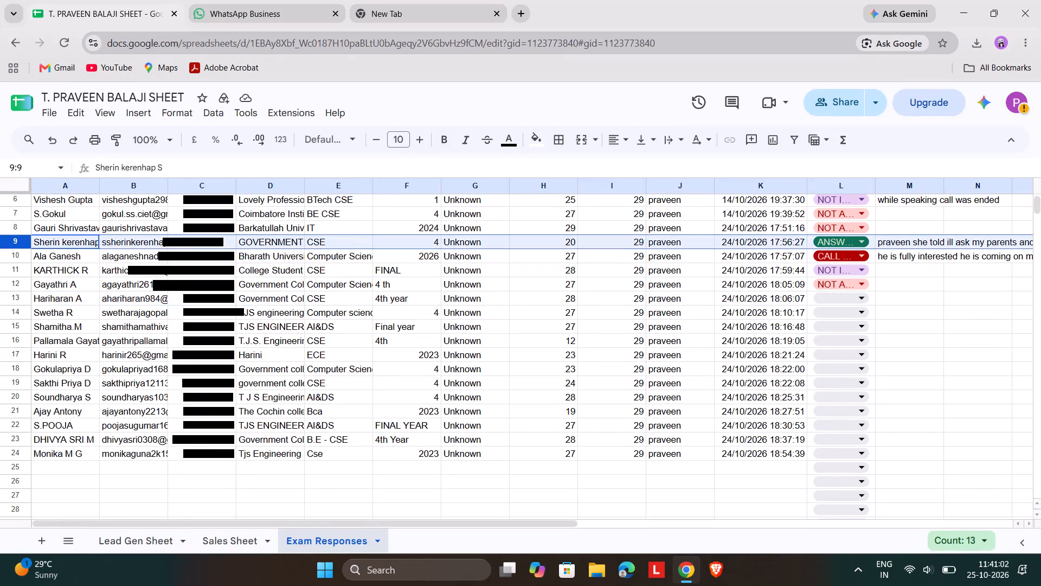
left_click(15, 298)
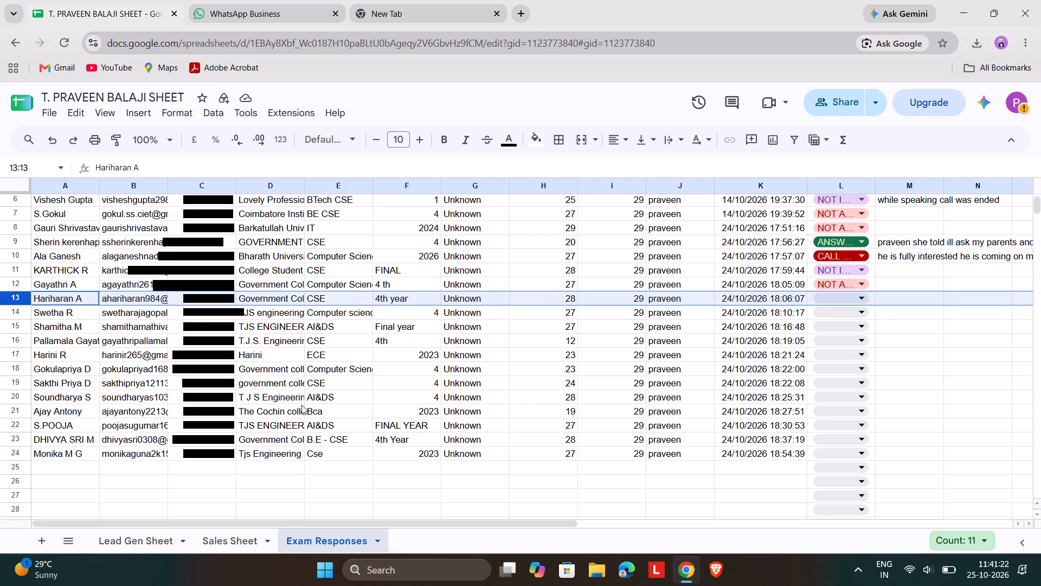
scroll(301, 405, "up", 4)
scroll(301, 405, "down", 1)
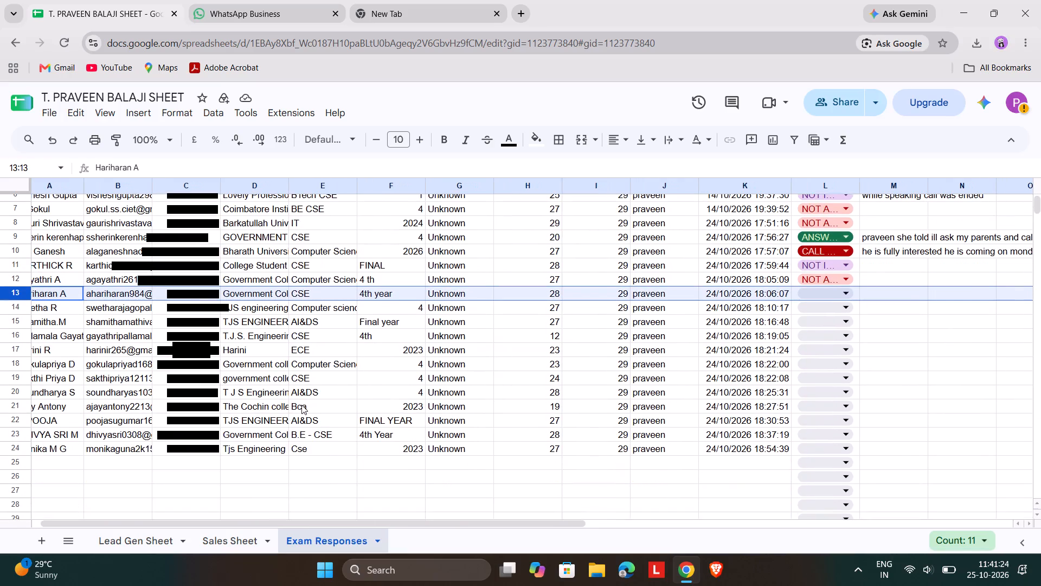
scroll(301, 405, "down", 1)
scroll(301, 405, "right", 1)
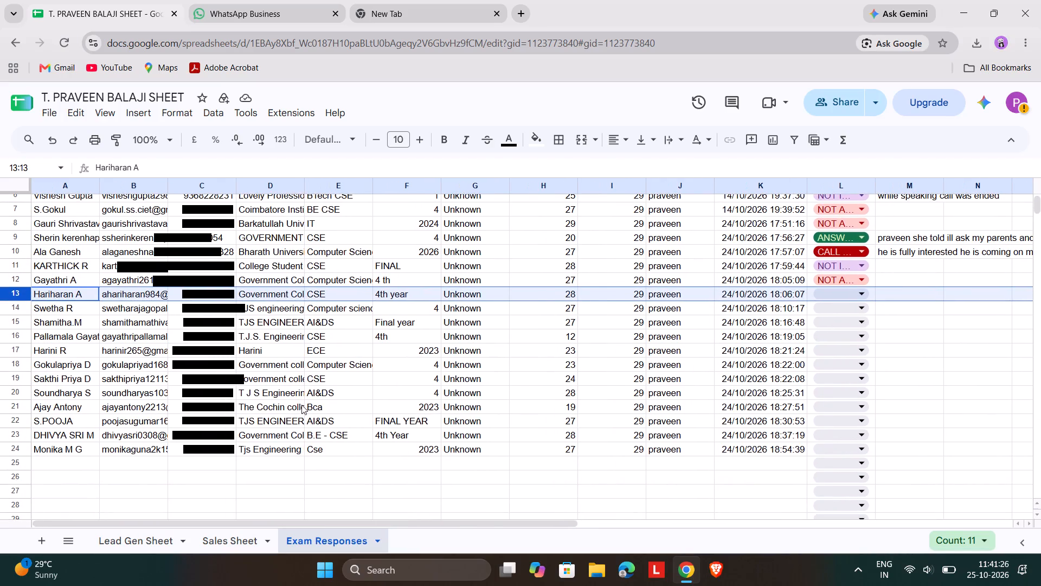
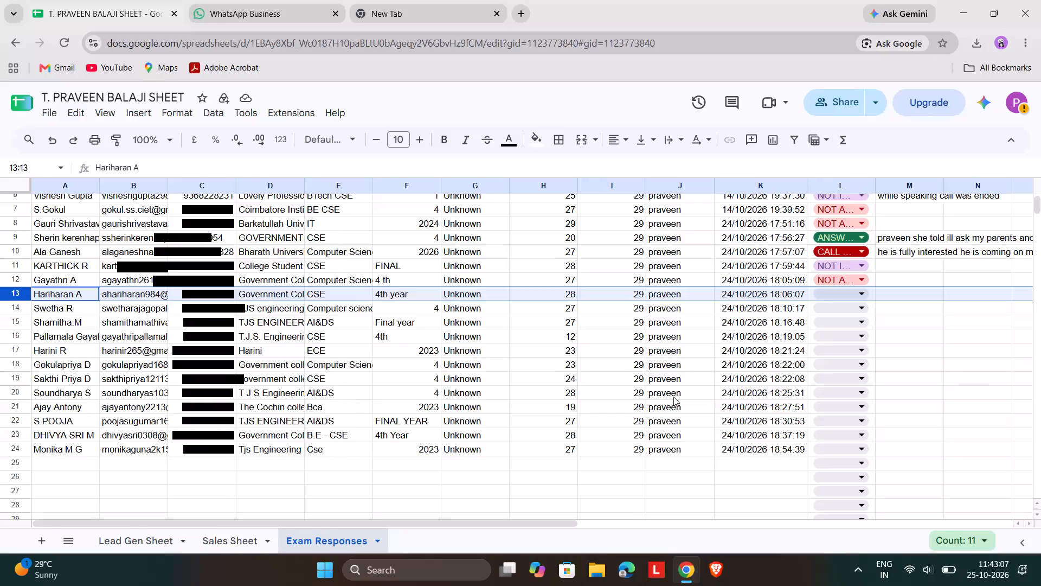
Set the call status of the lead in row 13 to NOT INTERESTED.
left_click(843, 296)
left_click_drag(843, 296, 844, 300)
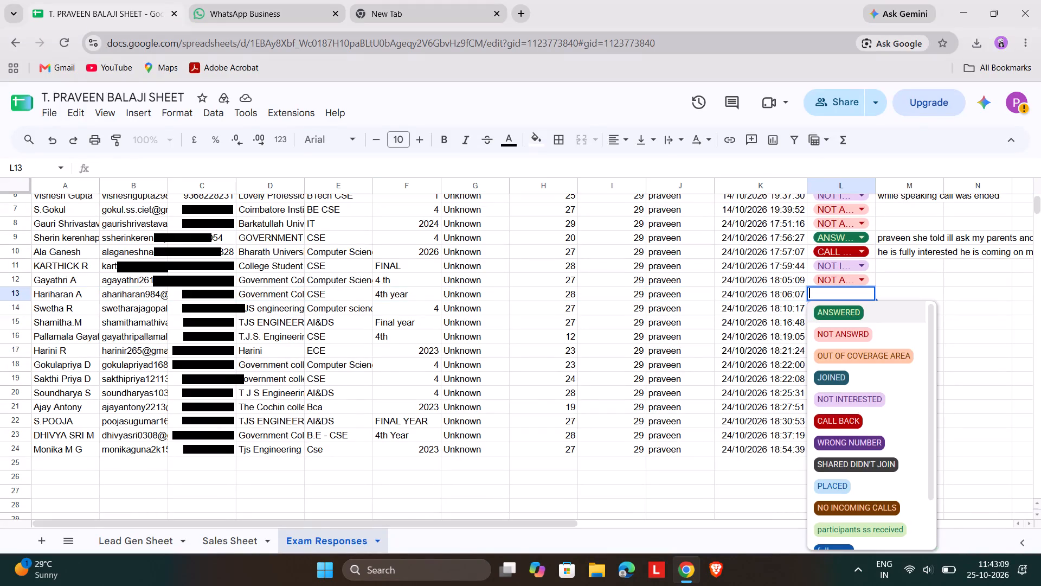
left_click_drag(844, 300, 868, 398)
left_click(868, 398)
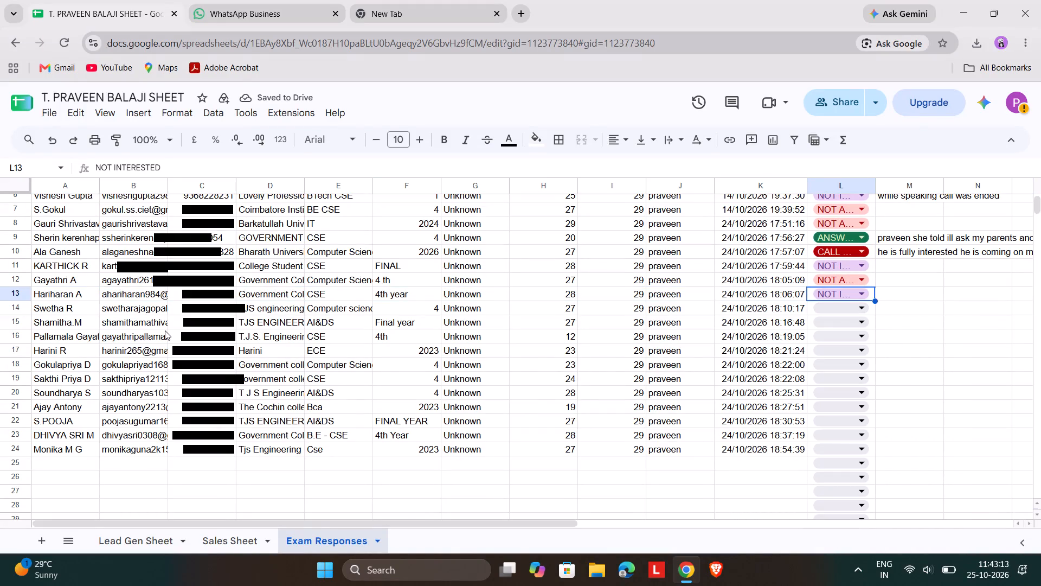
Select the entire row 14 in the Exam Responses sheet as the lead to handle.
left_click(10, 308)
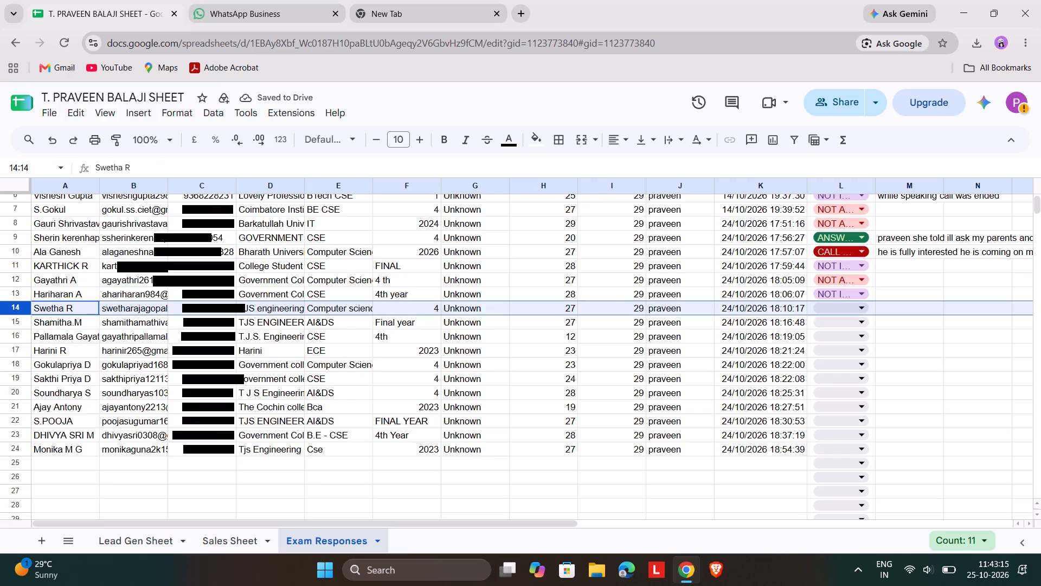
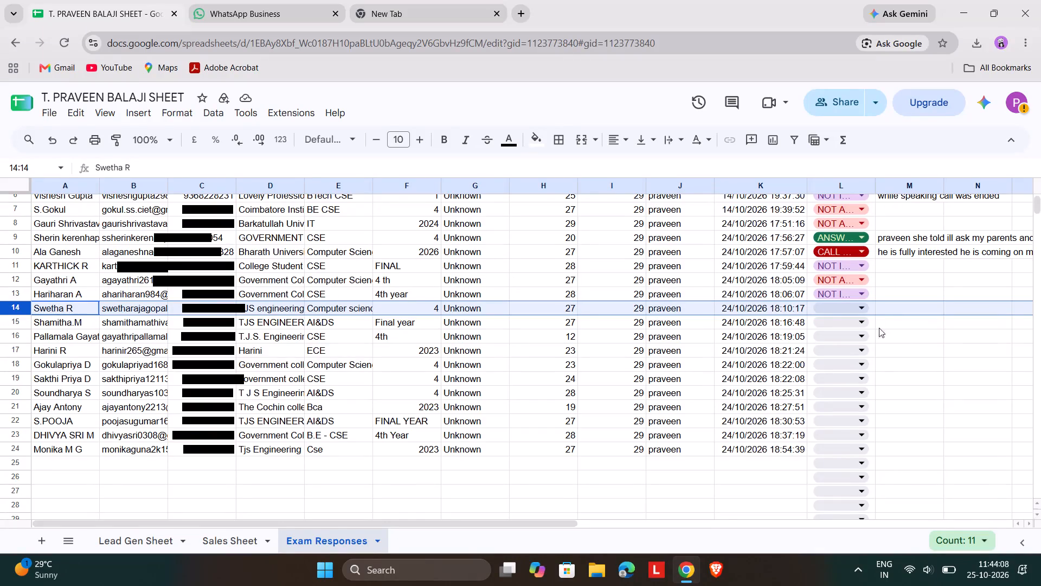
Set the call status of the lead in row 14 to NOT ANSWRD.
left_click(853, 309)
left_click(863, 346)
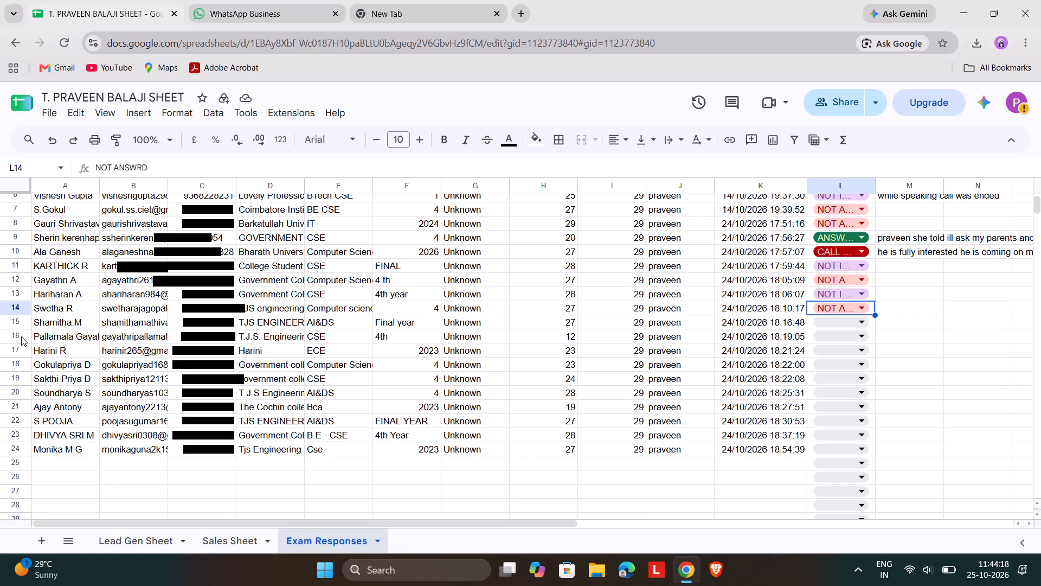
Go through the leads in rows 15 to 18, selecting whole rows to read their contact and college details.
left_click(21, 336)
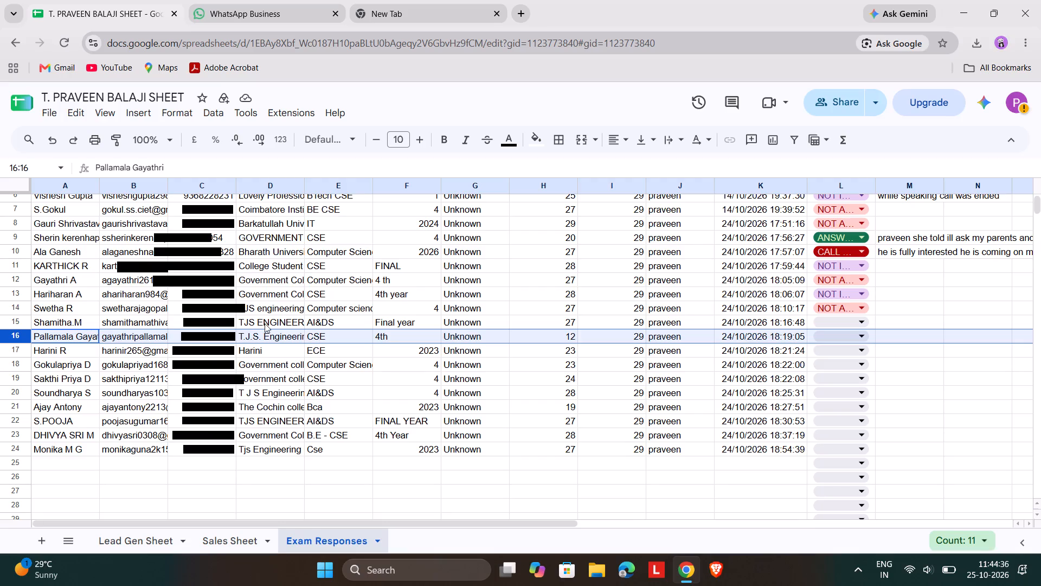
left_click(15, 330)
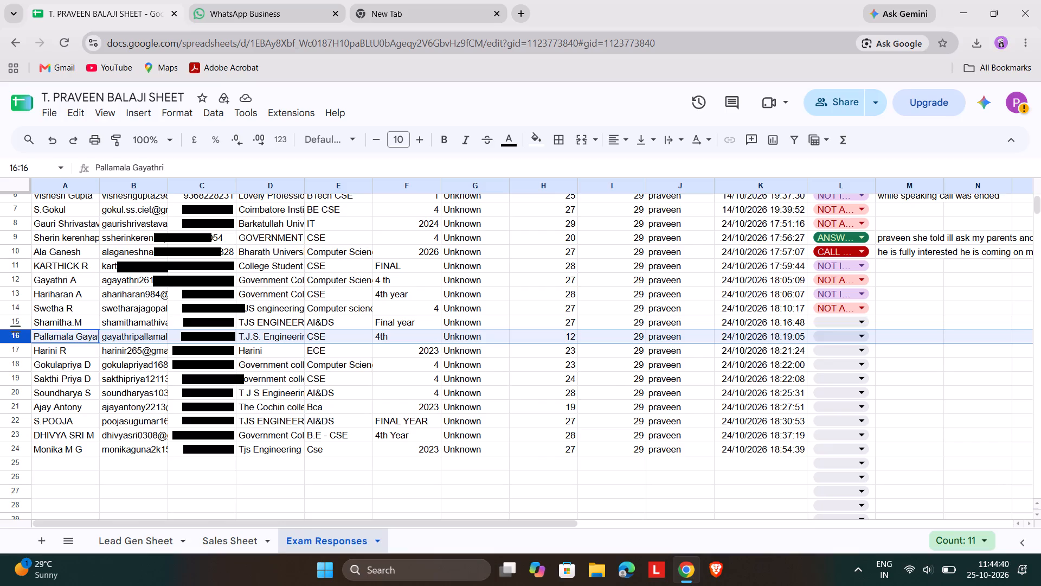
left_click(15, 330)
left_click(14, 323)
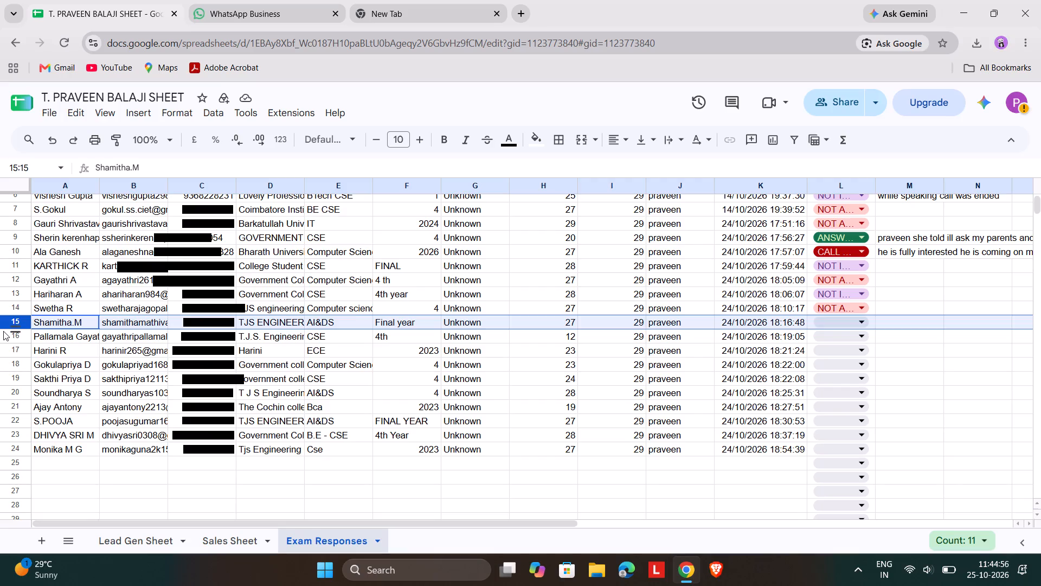
left_click(3, 332)
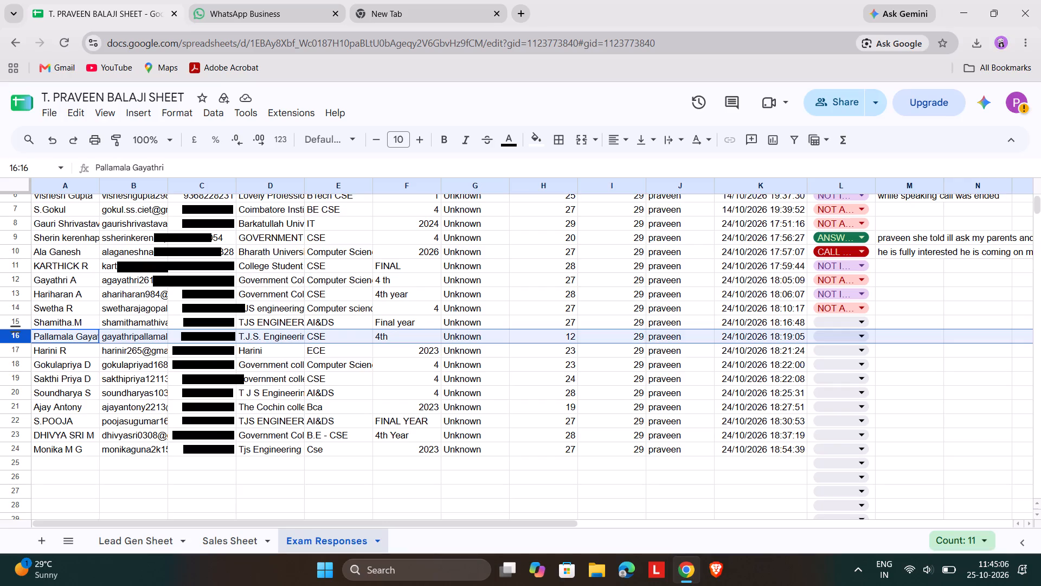
left_click(3, 332)
left_click(27, 351)
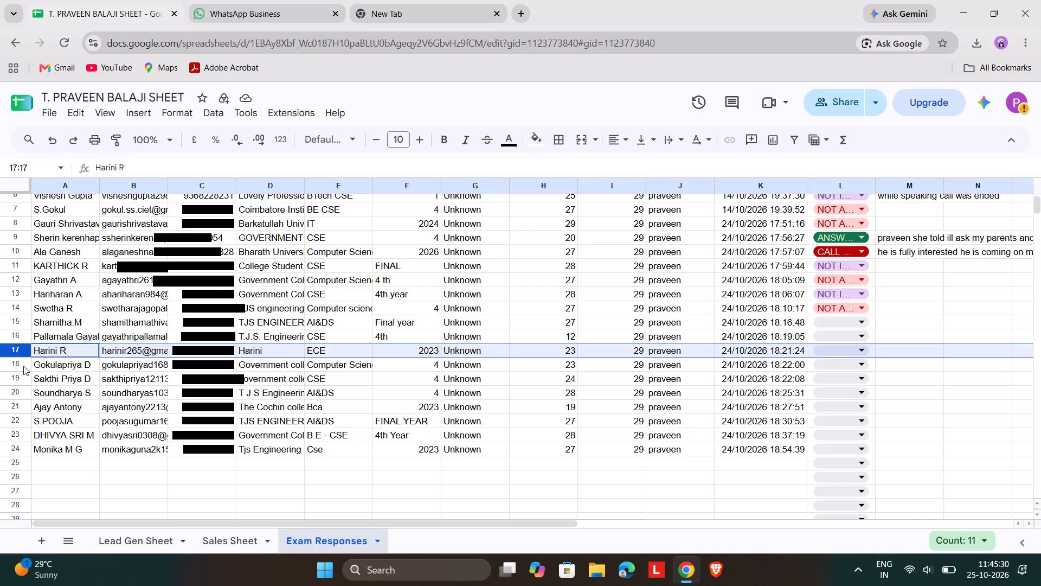
left_click(23, 366)
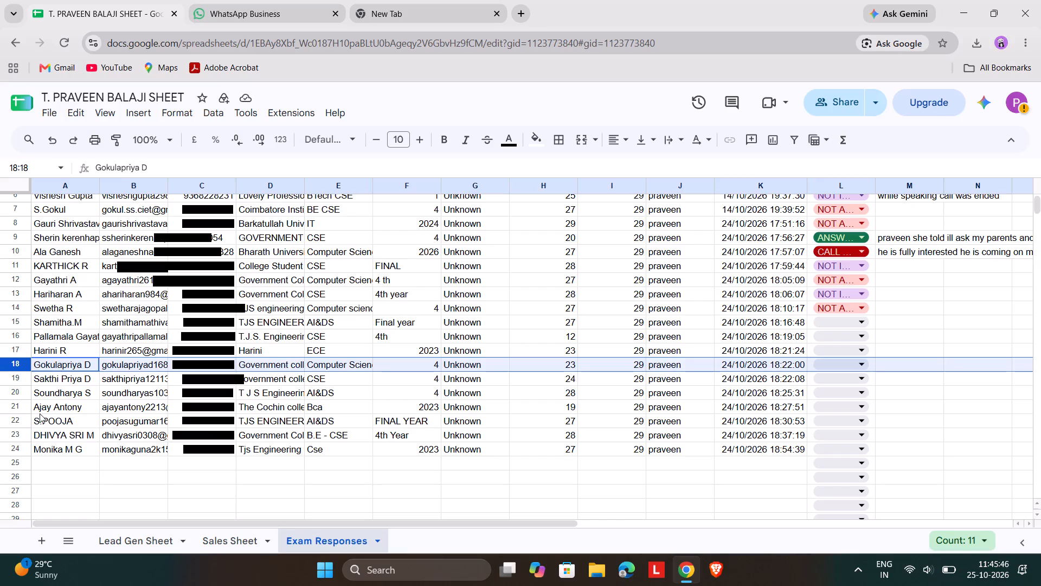
left_click(25, 339)
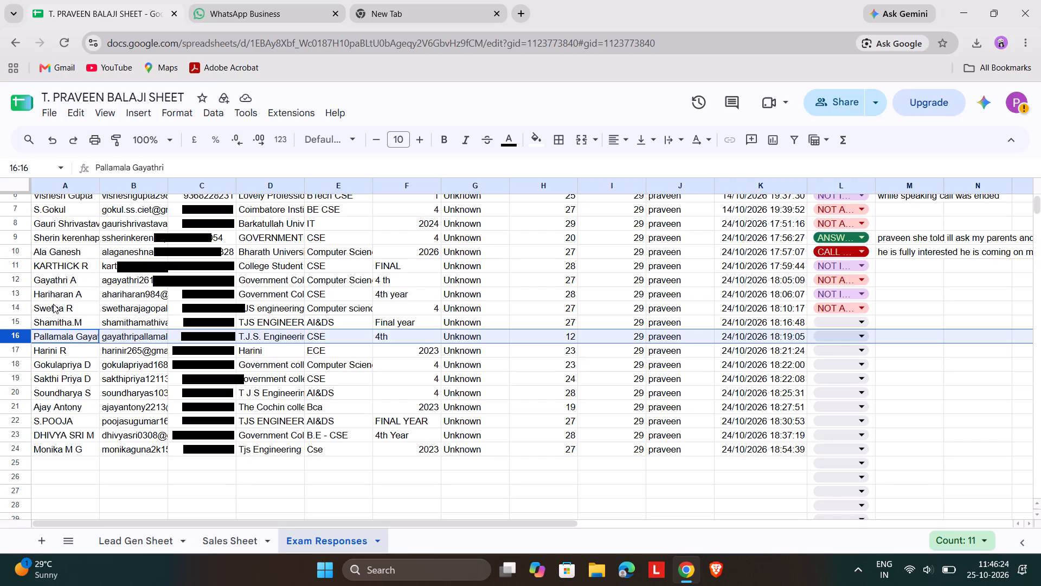
Check the neighbouring leads in rows 13, 14 and 17, and select row 15 to read that lead's details.
left_click_drag(53, 304, 34, 348)
left_click(34, 348)
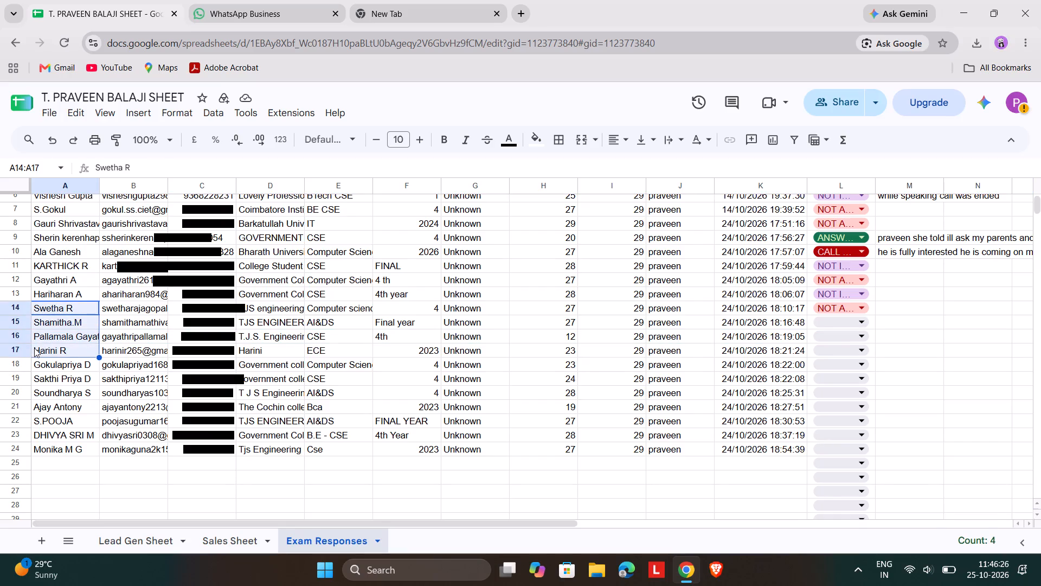
left_click(24, 348)
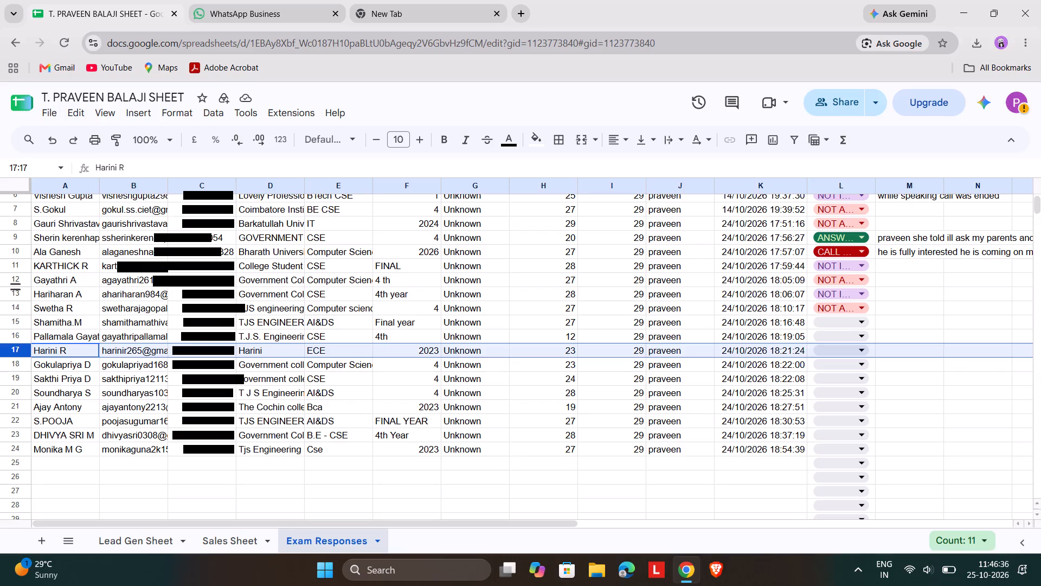
left_click(12, 292)
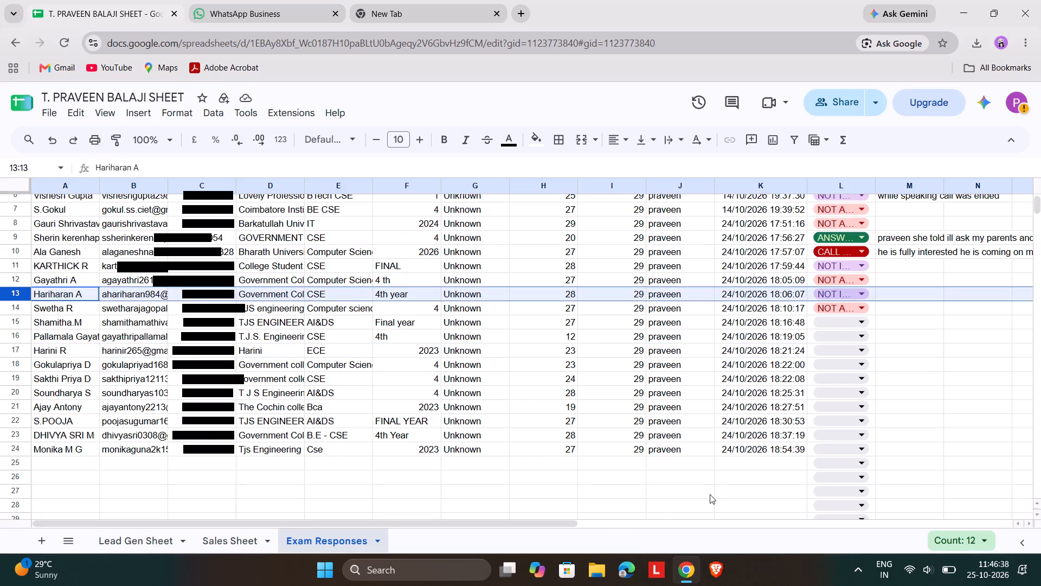
left_click(1, 314)
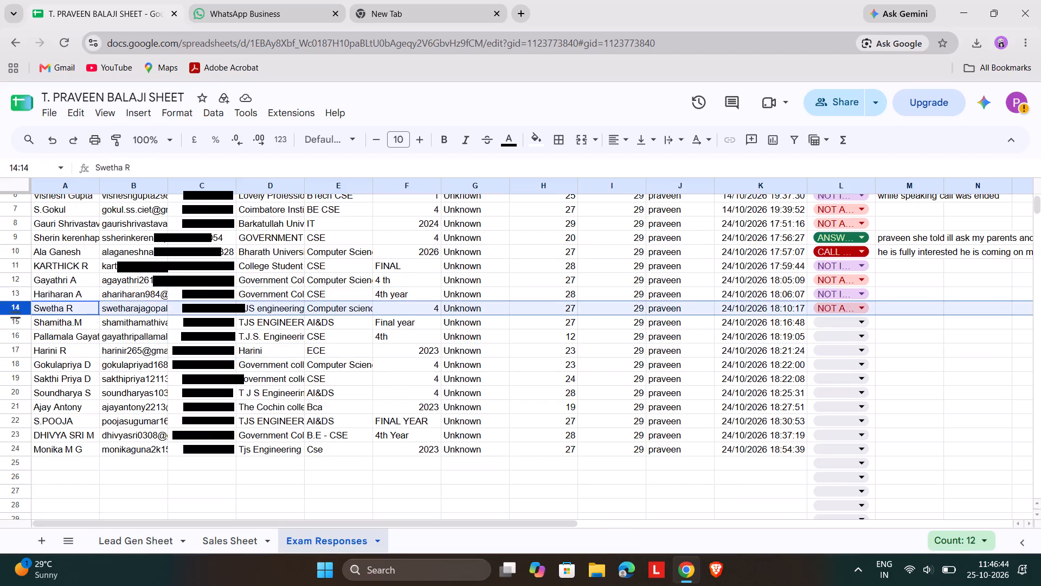
left_click(7, 321)
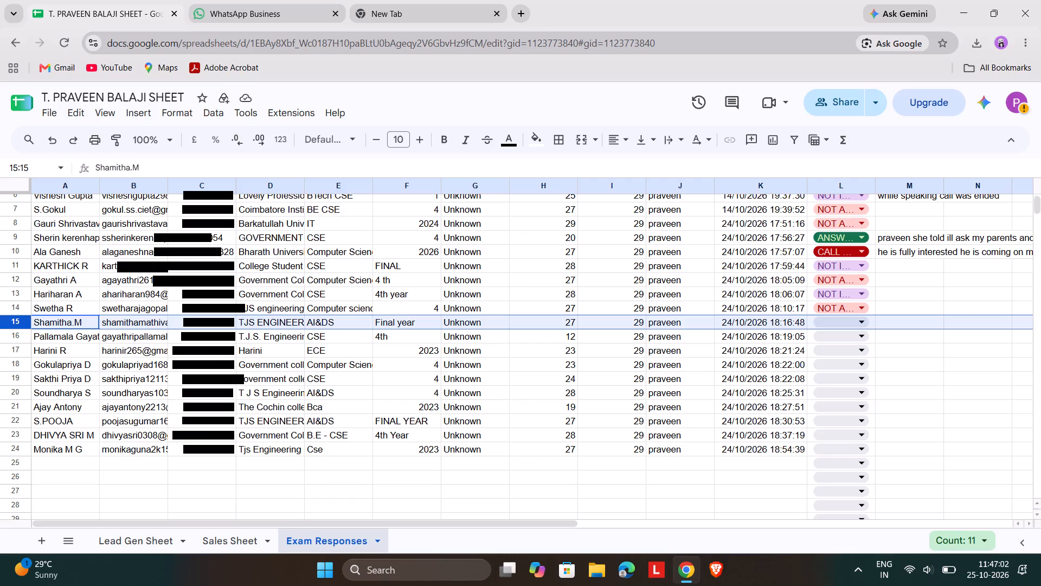
left_click(7, 321)
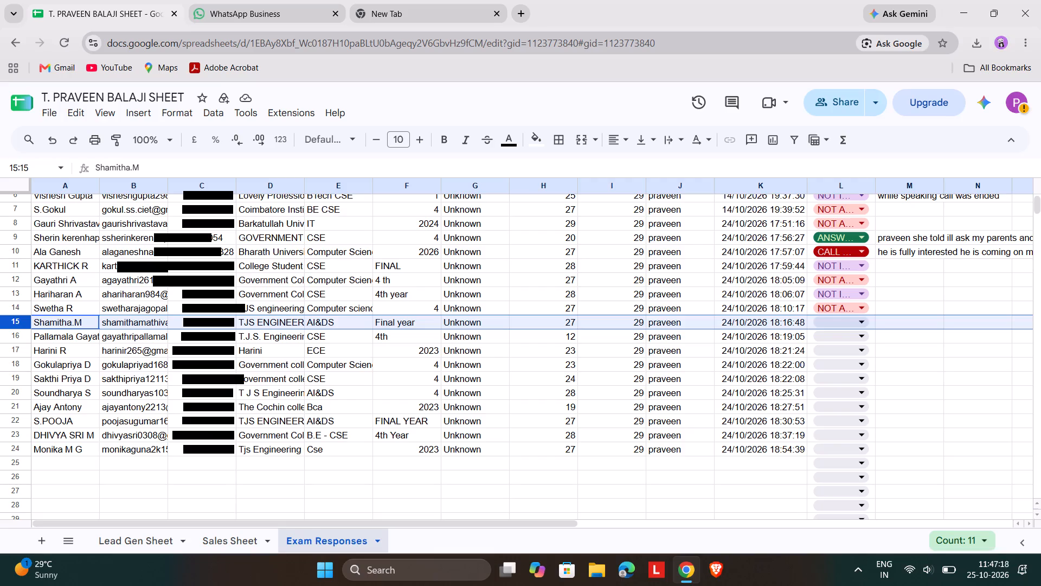
left_click(6, 321)
Look over the leads in rows 16 and 17 and the column headings and earlier entries of the sheet.
left_click(13, 336)
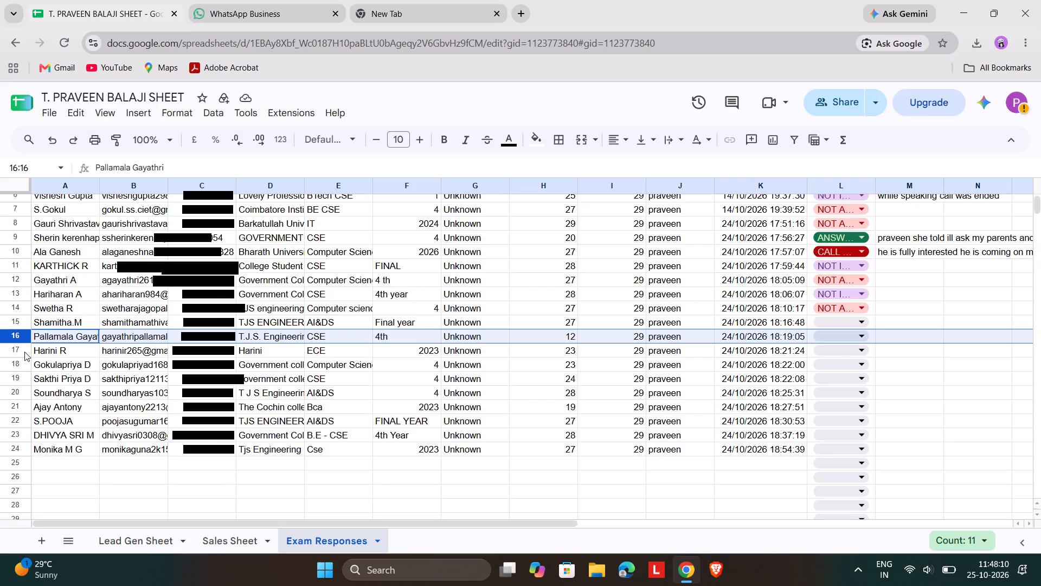
left_click(25, 353)
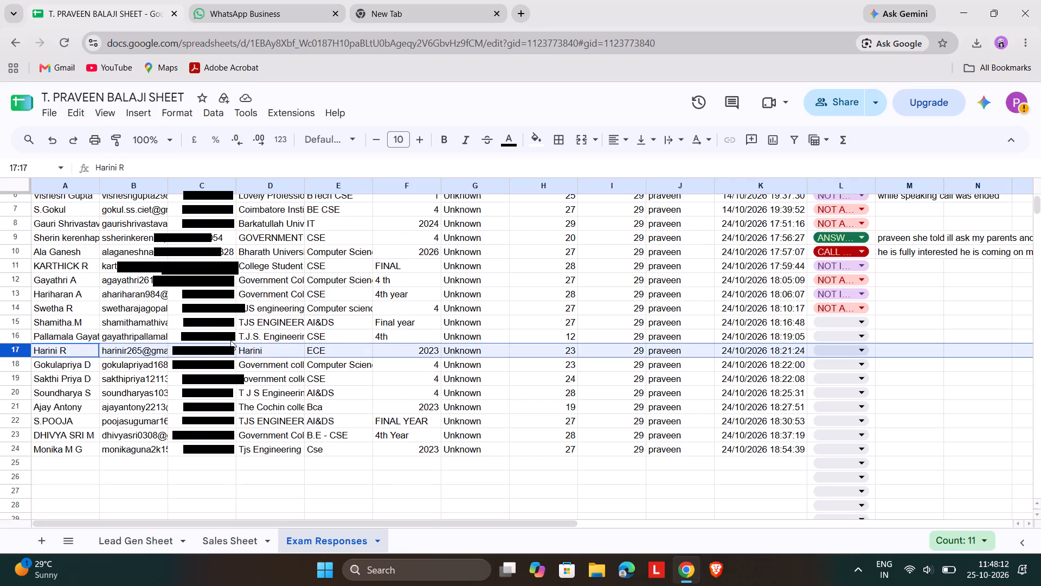
scroll(231, 340, "right", 1)
scroll(231, 340, "up", 1)
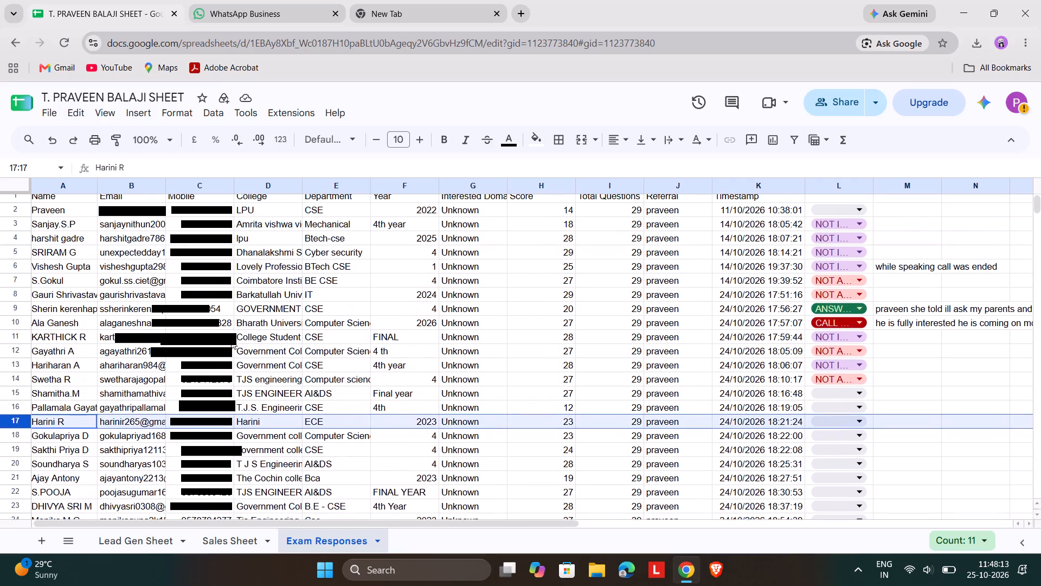
scroll(231, 340, "up", 1)
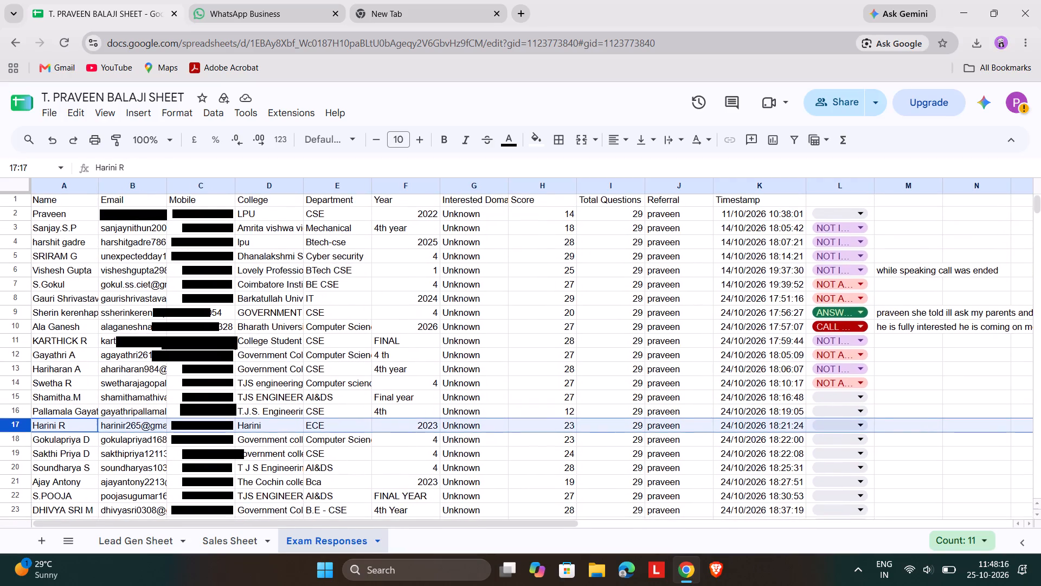
scroll(231, 340, "up", 1)
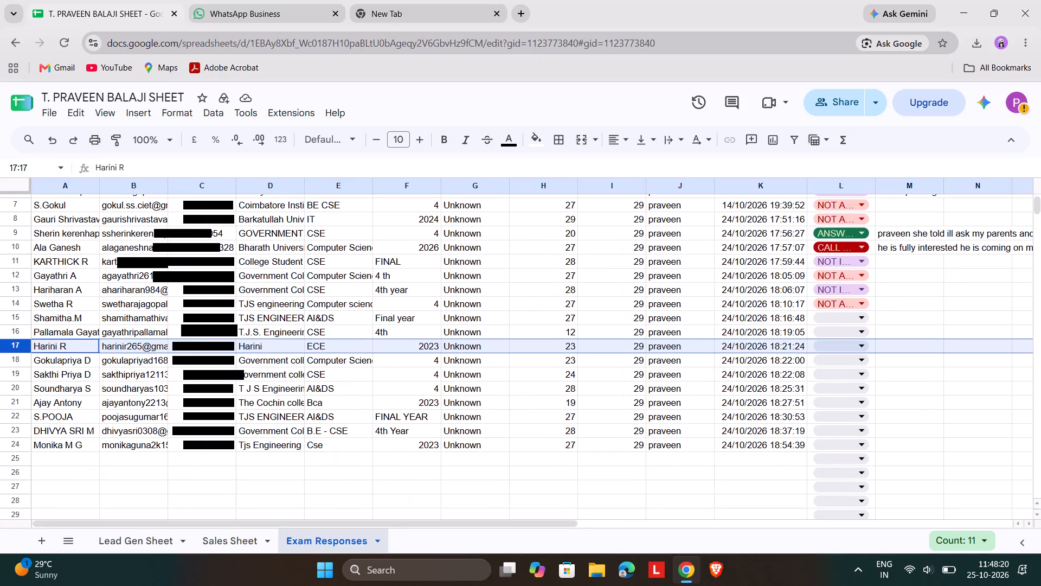
Copy the college name TJS ENGINEERING COLLEGE from the lead in row 15 and search the web for it in the empty browser tab.
left_click(12, 312)
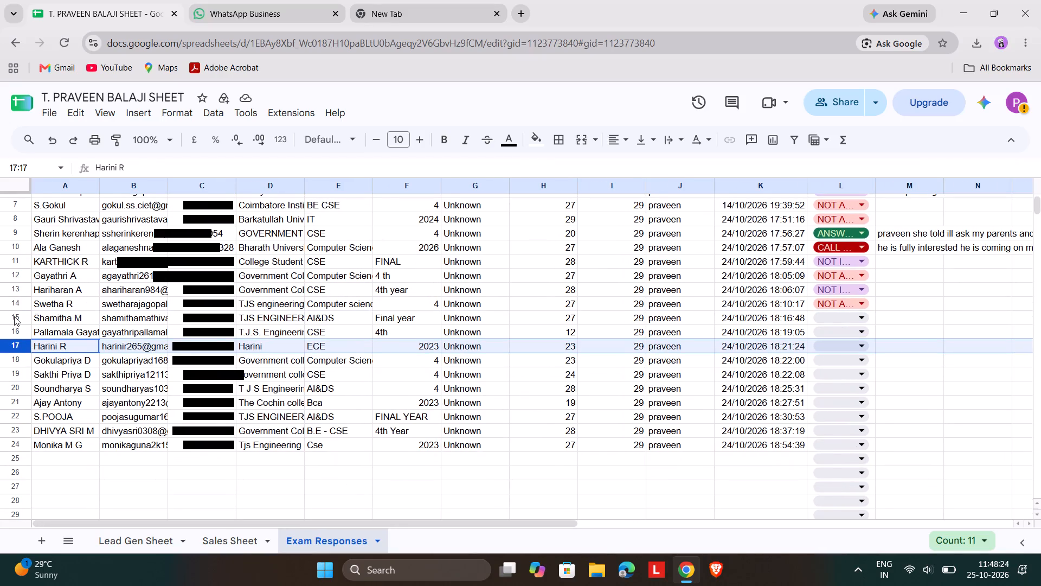
left_click(14, 316)
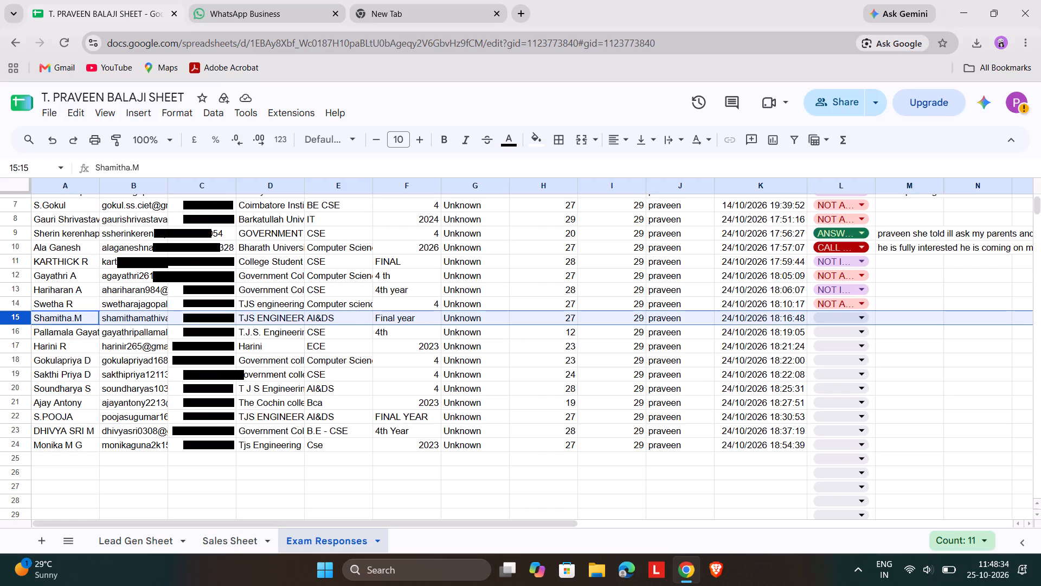
left_click(291, 318)
left_click_drag(97, 165, 226, 135)
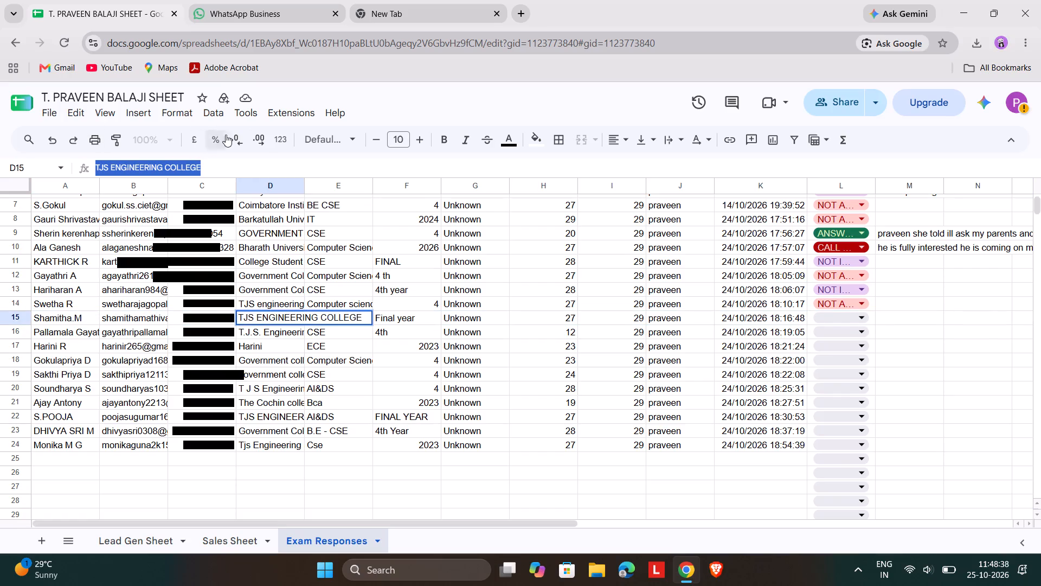
left_click_drag(226, 135, 255, 130)
key("ctrl+c")
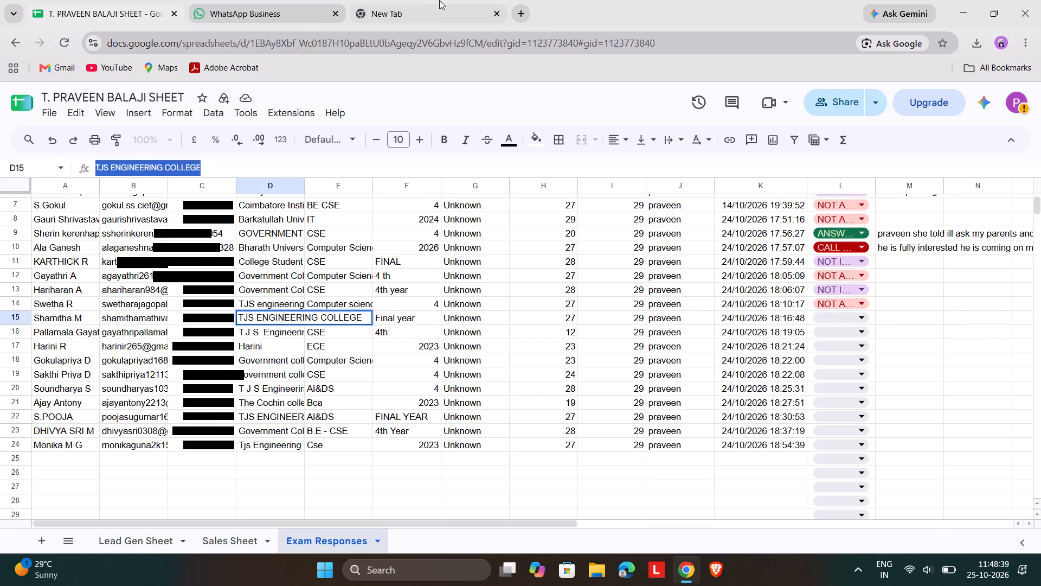
left_click(439, 0)
key("ctrl+v")
key("Return")
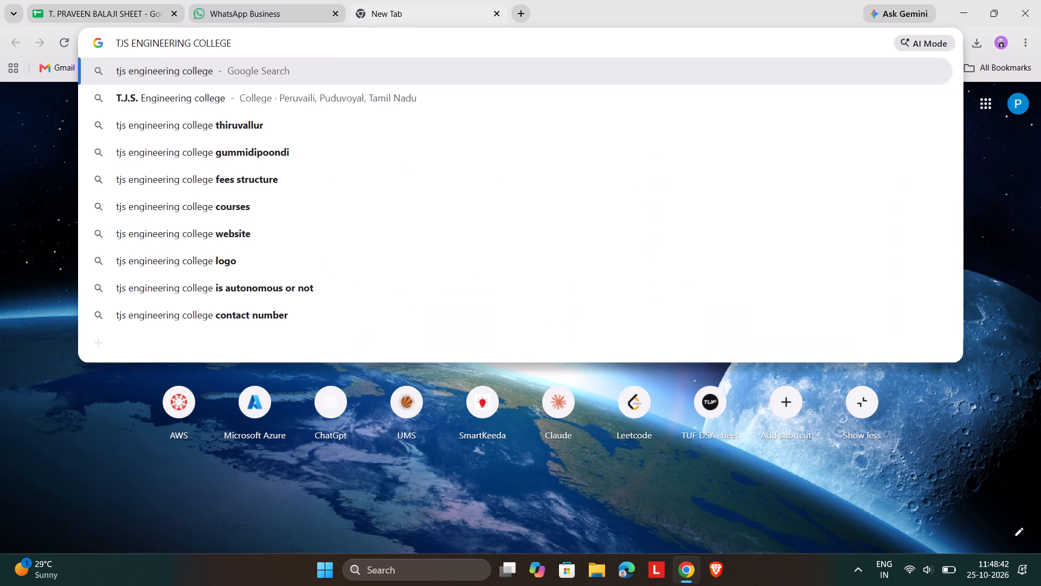
Open the map location of T.J.S. Engineering college from the search results.
scroll(464, 260, "down", 1)
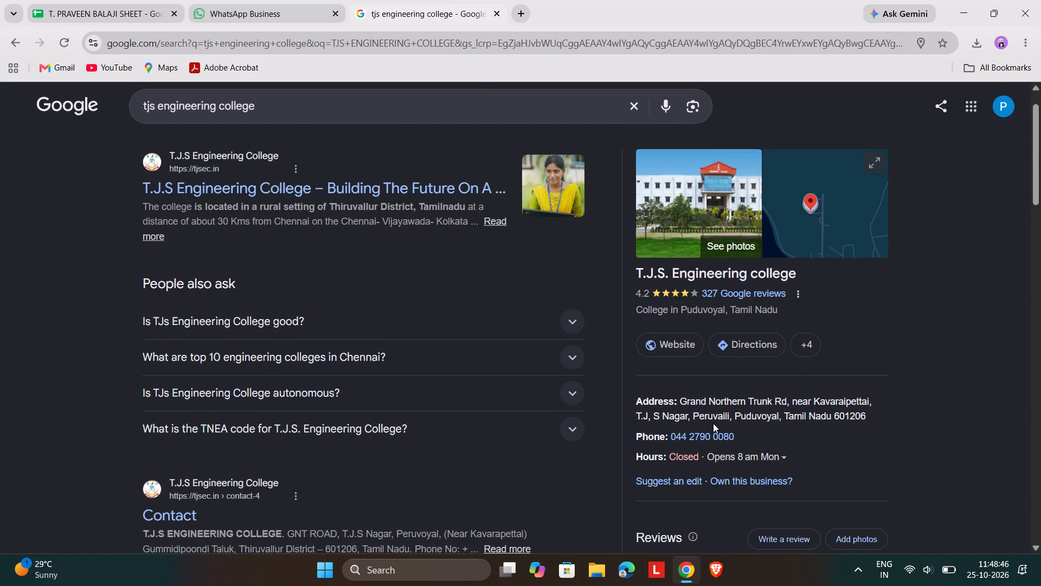
left_click(833, 219)
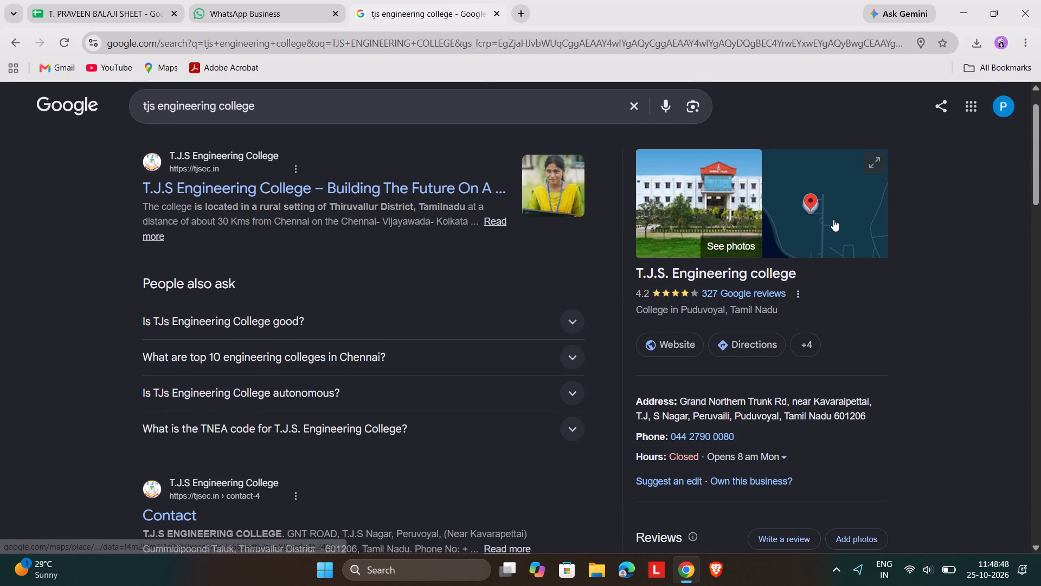
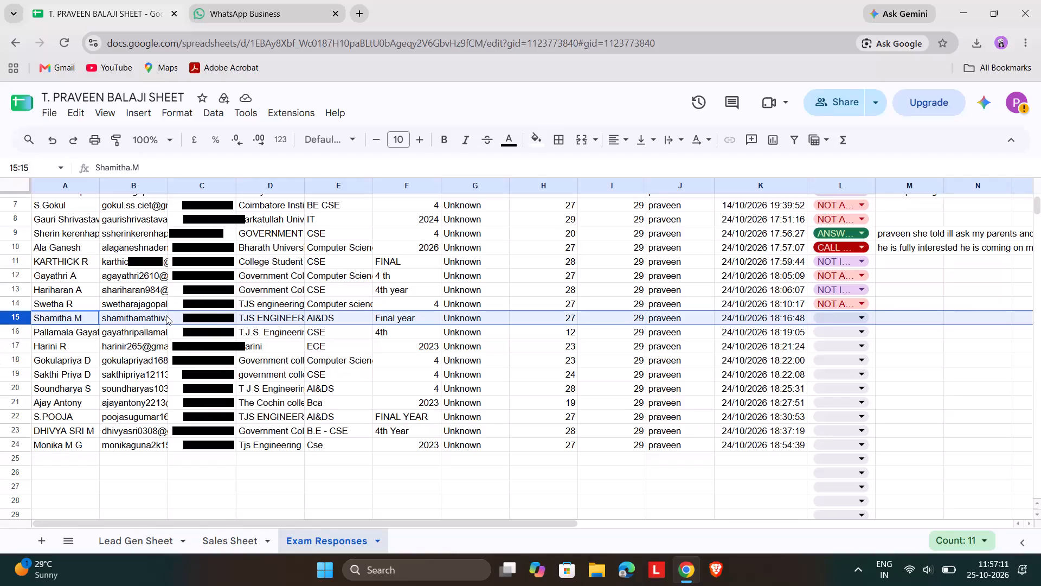
Copy the department AI&DS from the lead in row 15 and search the web for it in a new browser tab.
left_click(318, 321)
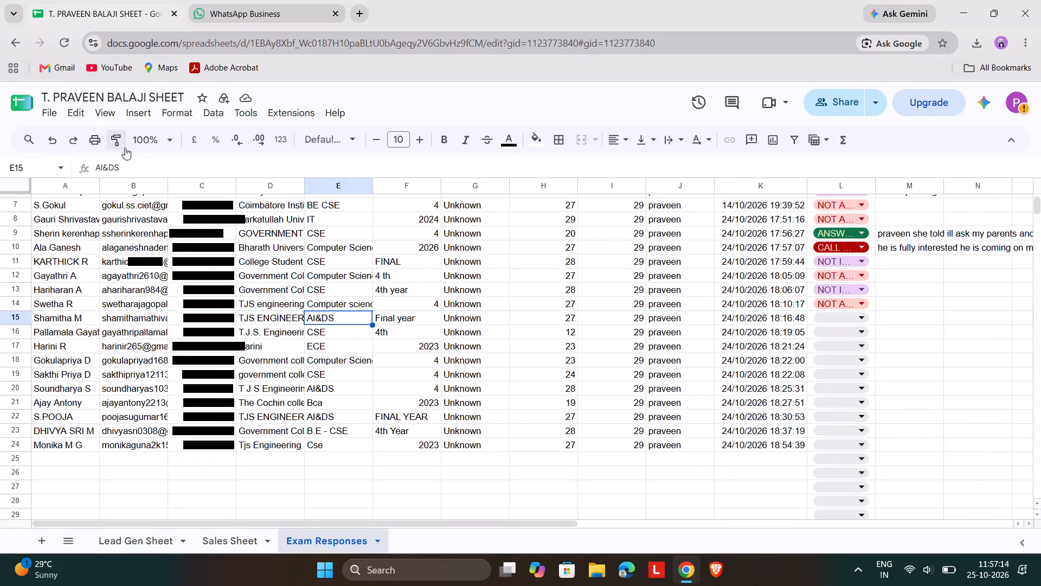
left_click(136, 164)
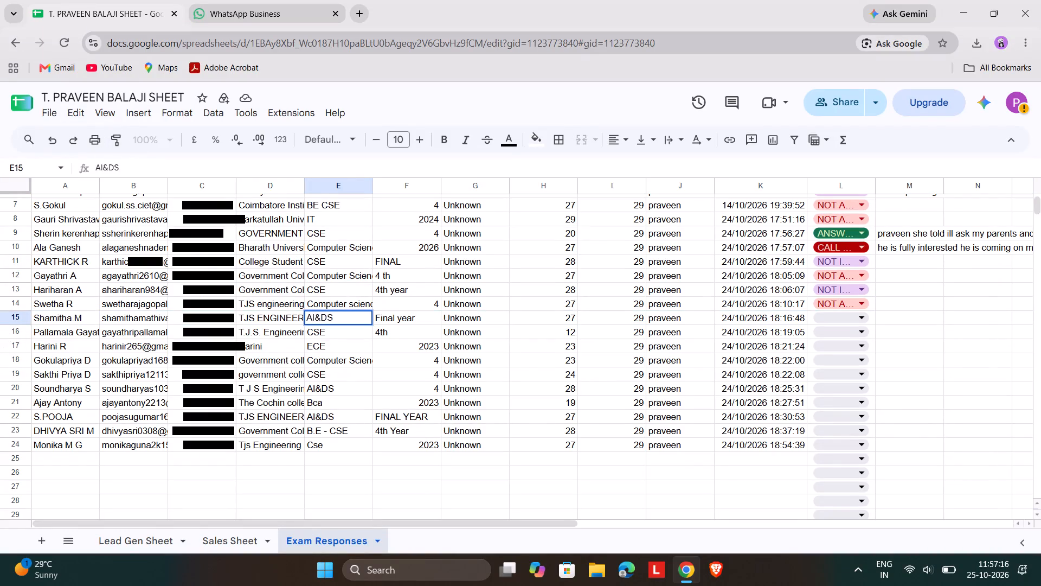
left_click(136, 164)
left_click_drag(136, 164, 67, 167)
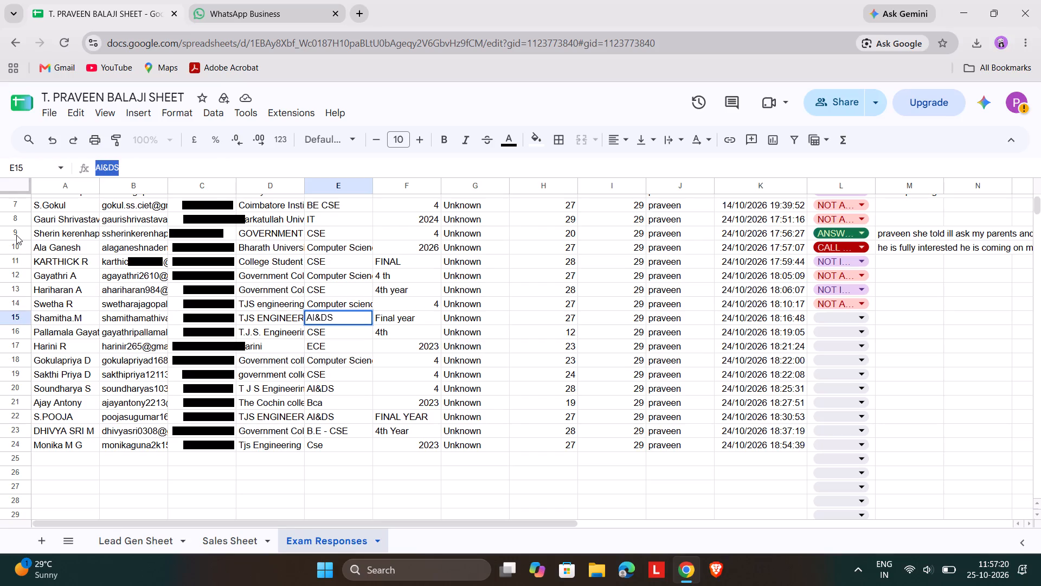
key("ctrl+c")
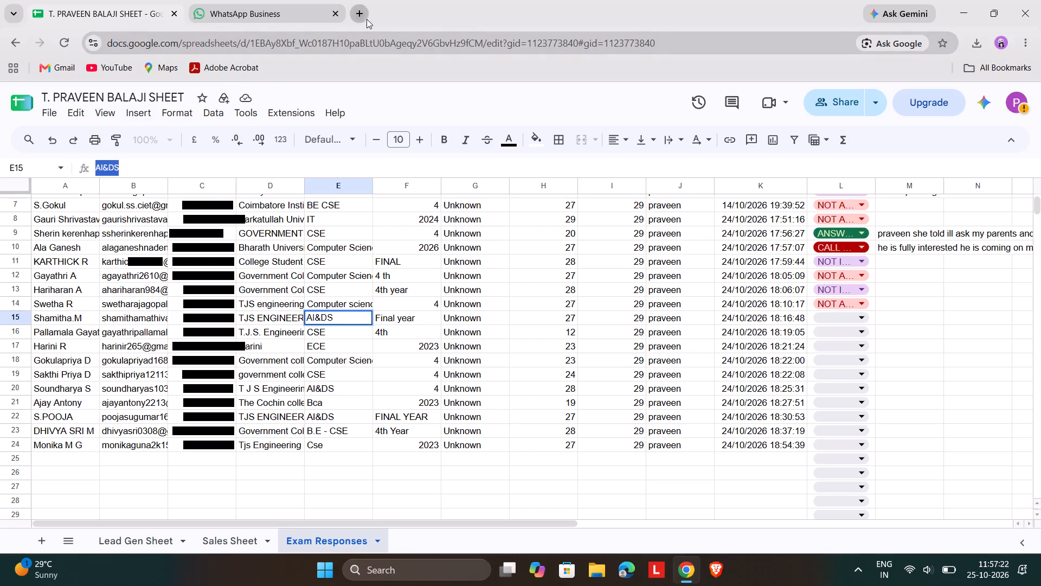
left_click(367, 19)
left_click(344, 48)
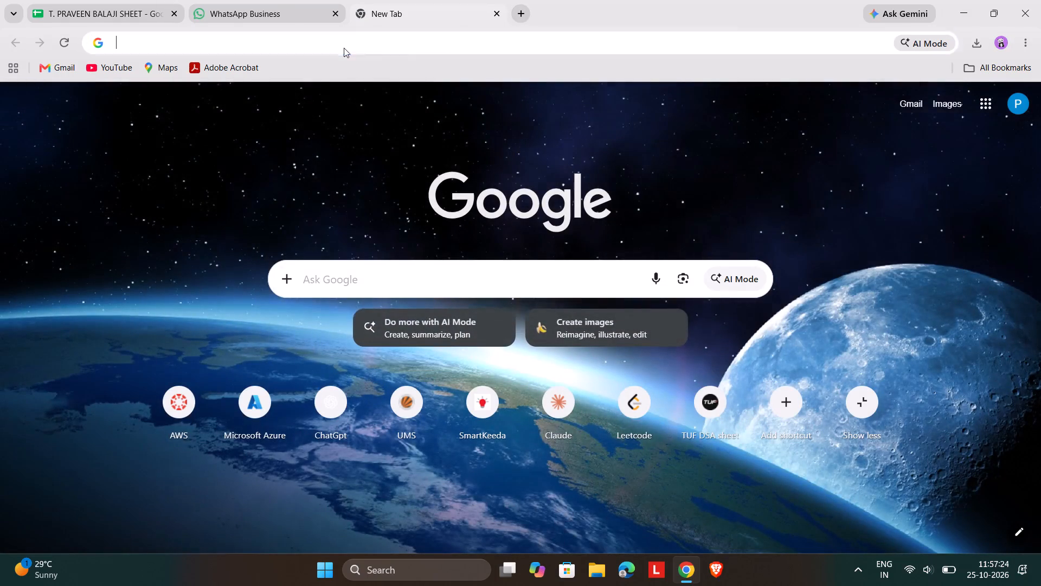
key("ctrl+v")
key("Return")
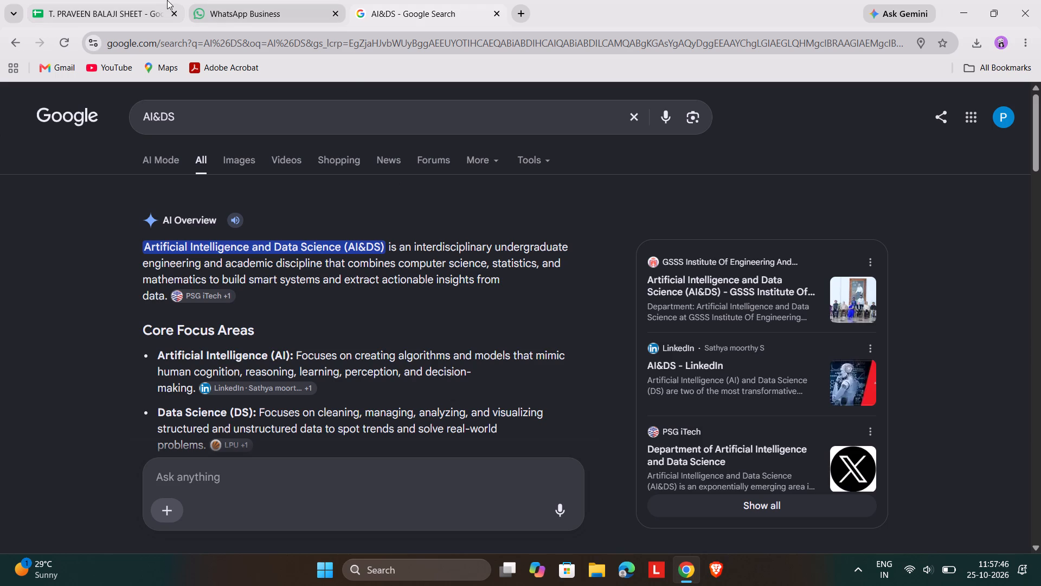
Return to the Exam Responses sheet and select row 16 to read that lead's details.
left_click(72, 0)
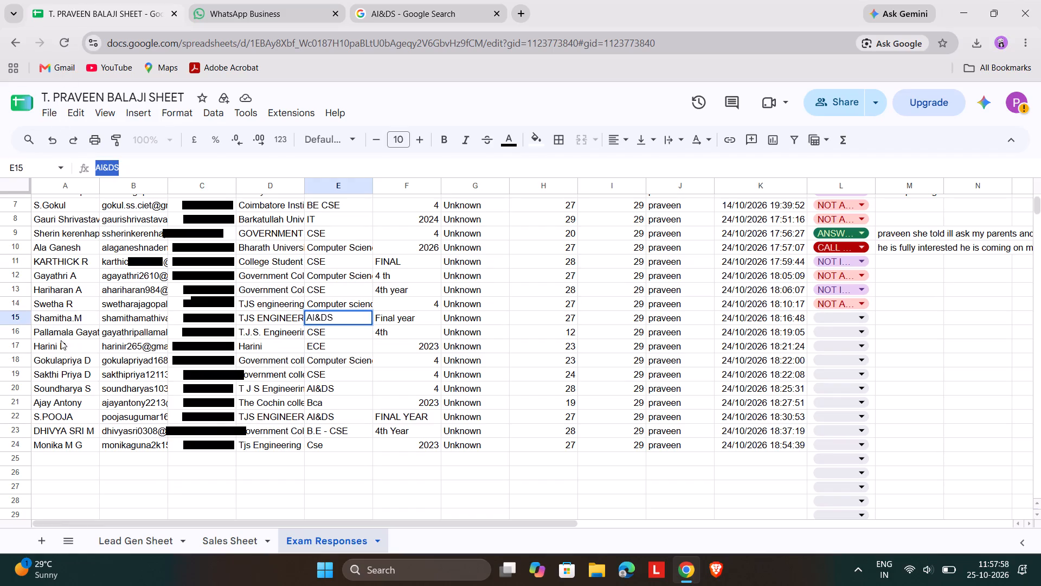
left_click(24, 335)
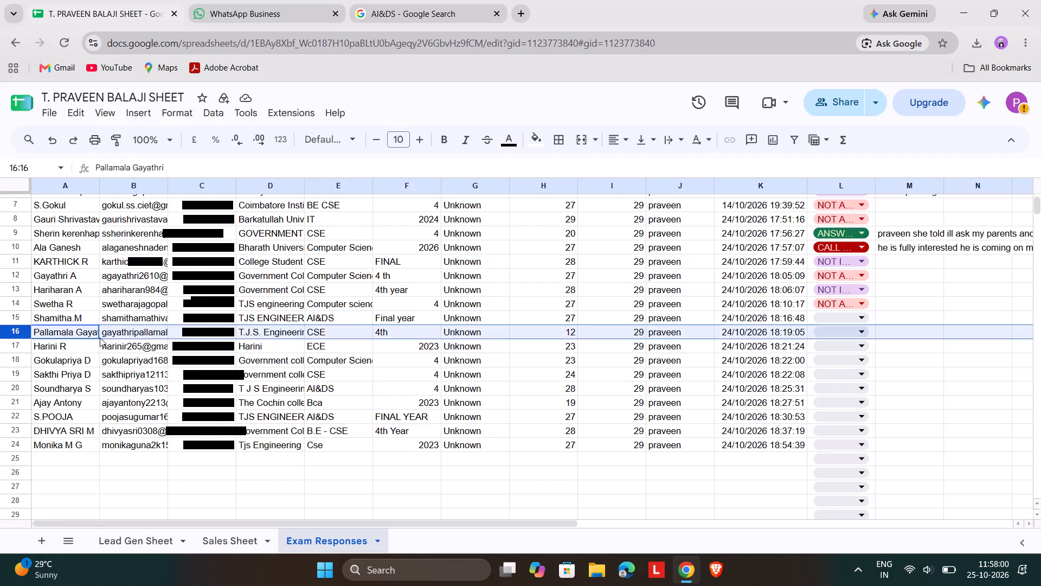
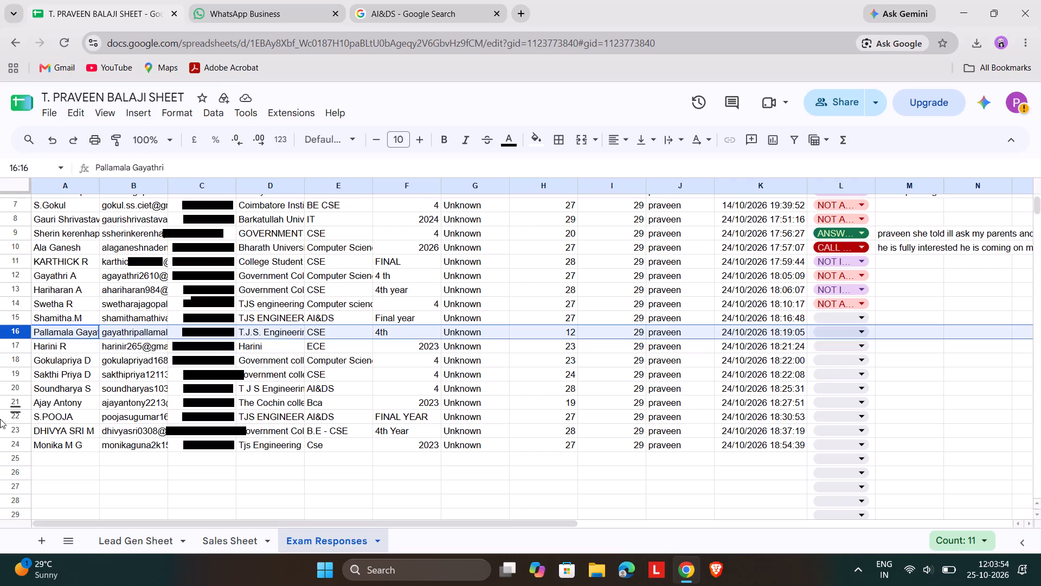
Highlight the TJS Engineering leads in rows 15 and 16 with a red fill across the entire rows.
left_click(15, 320)
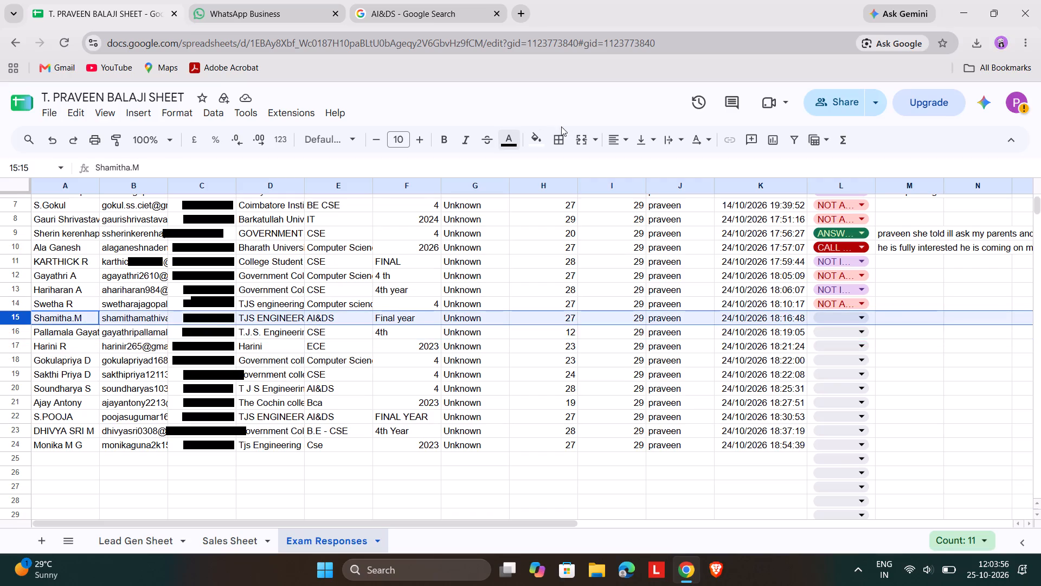
left_click(538, 141)
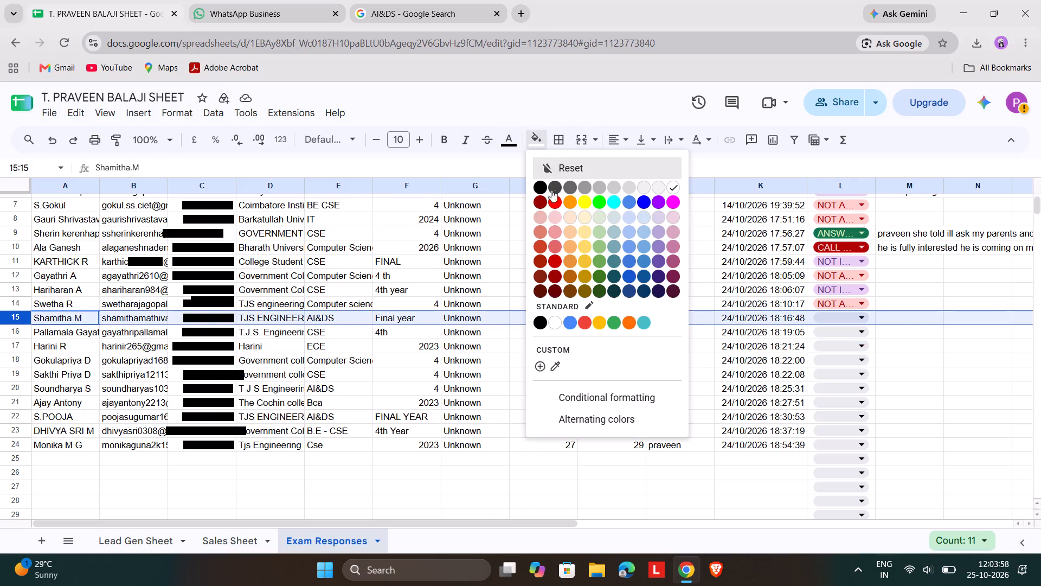
left_click(555, 203)
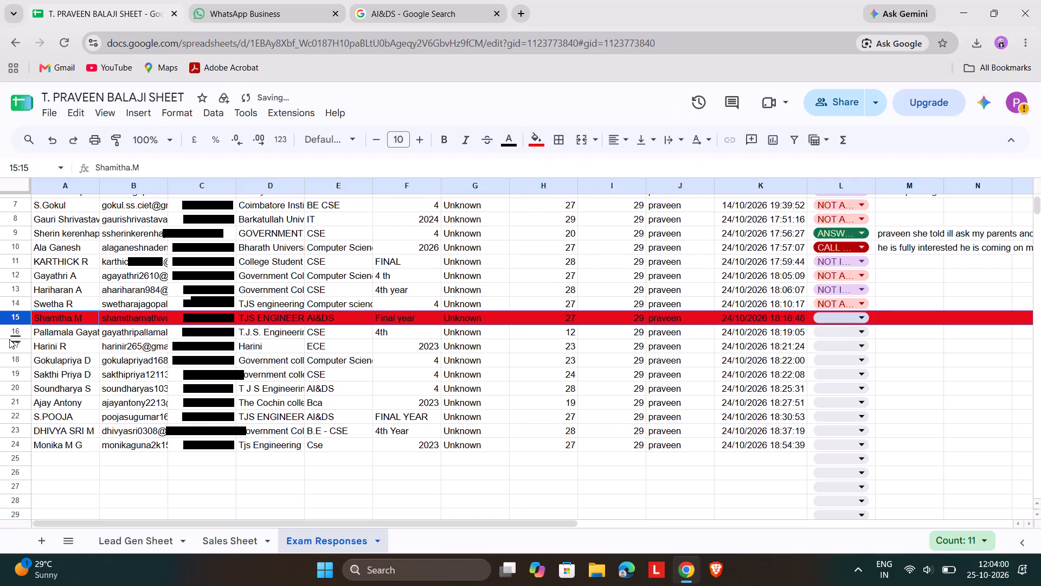
left_click(12, 327)
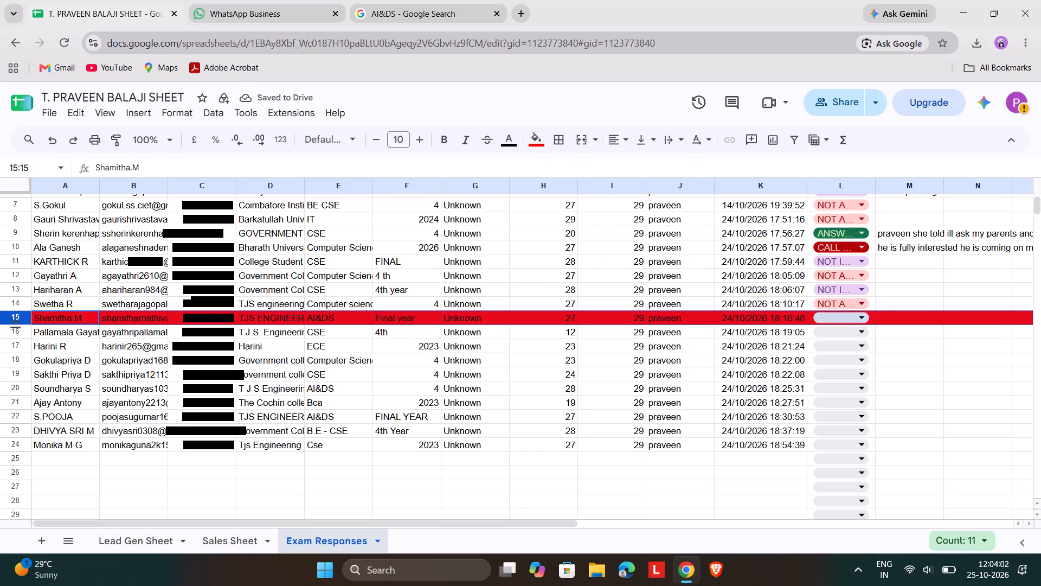
left_click(12, 334)
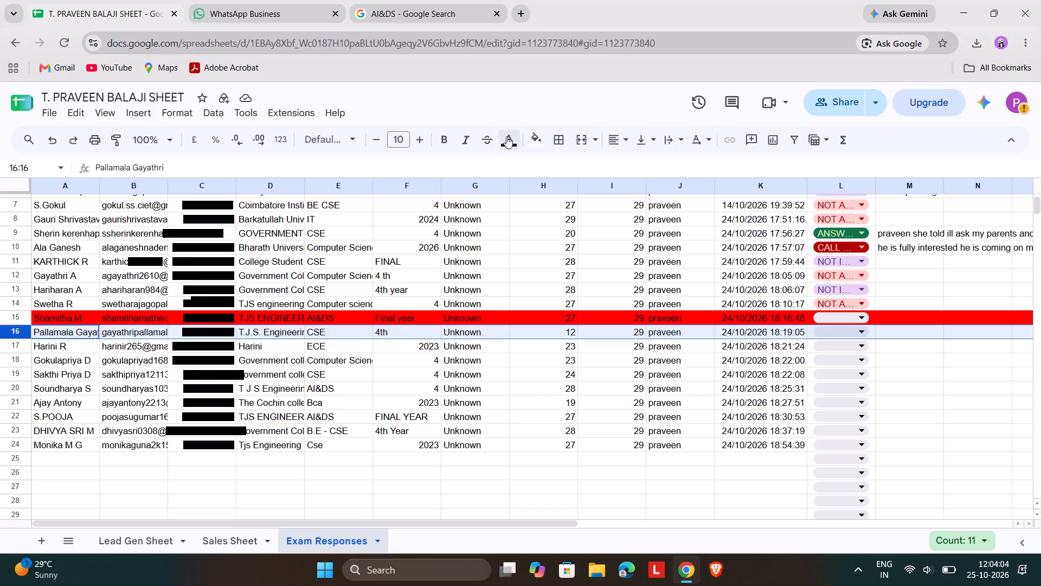
left_click(539, 141)
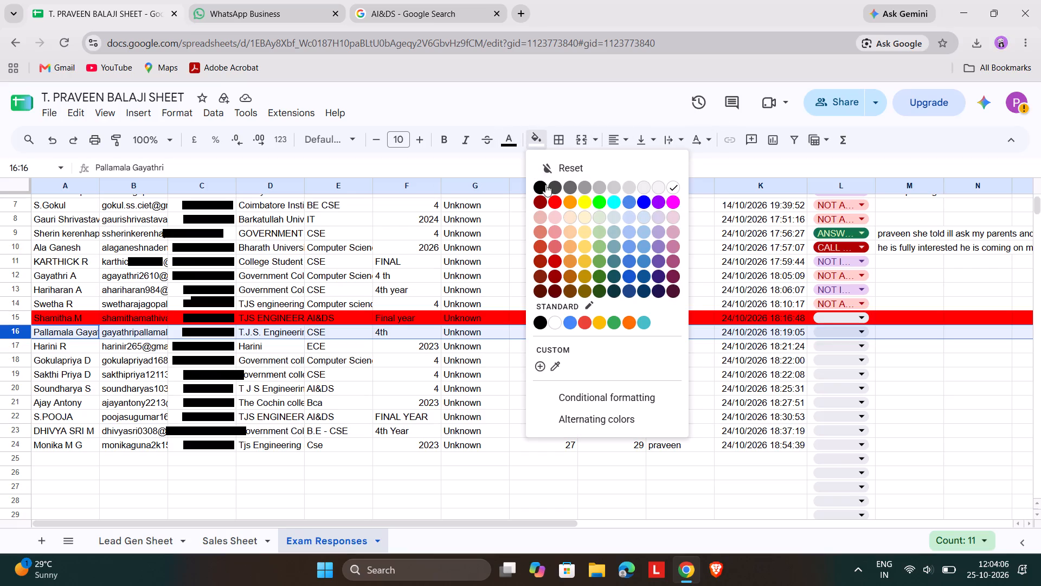
left_click(559, 202)
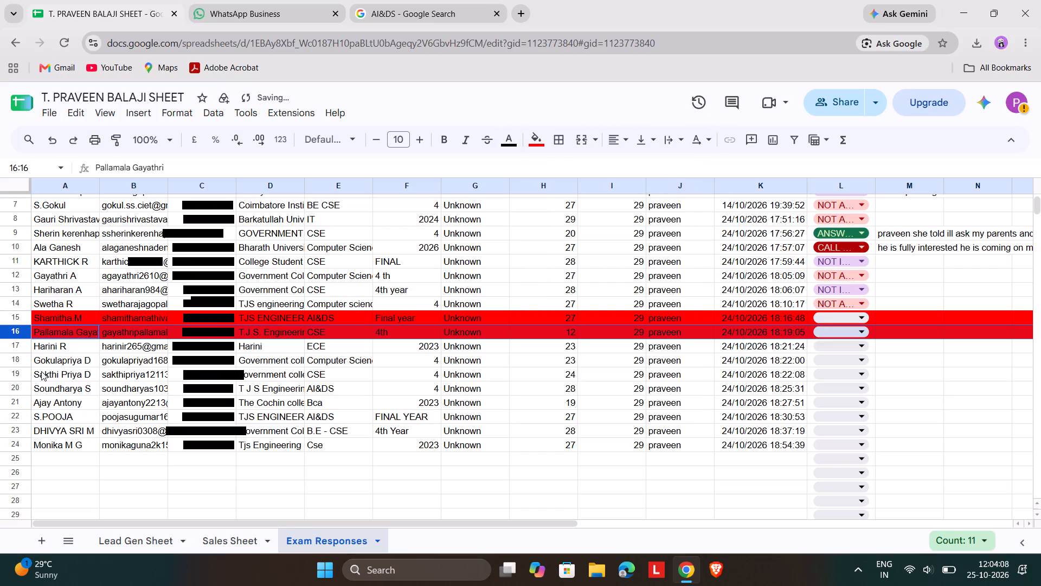
Fill the remaining TJS Engineering lead rows 22, 20 and 24 with the same red.
left_click(9, 416)
left_click(534, 141)
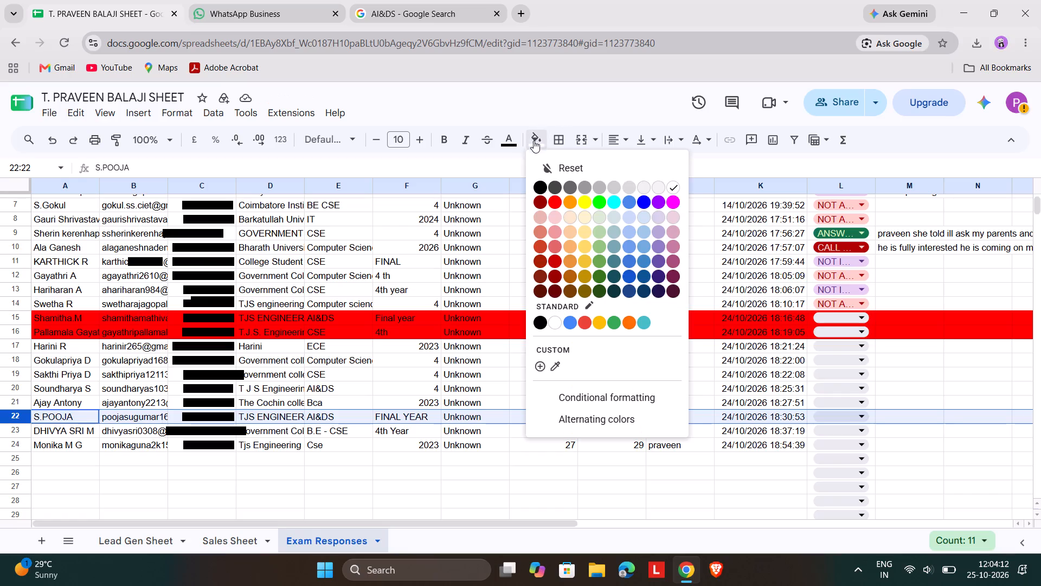
left_click(558, 205)
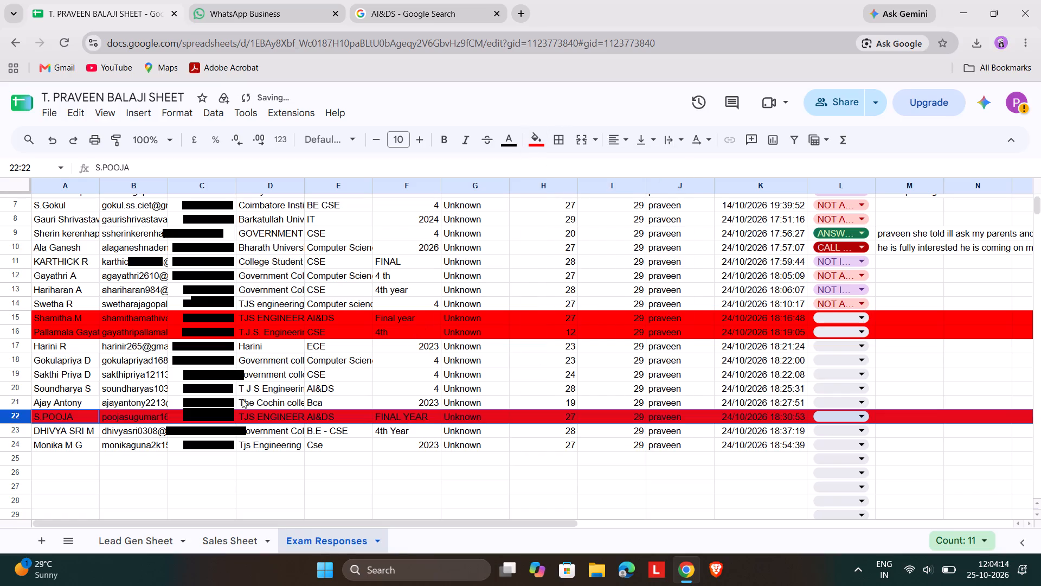
left_click(18, 390)
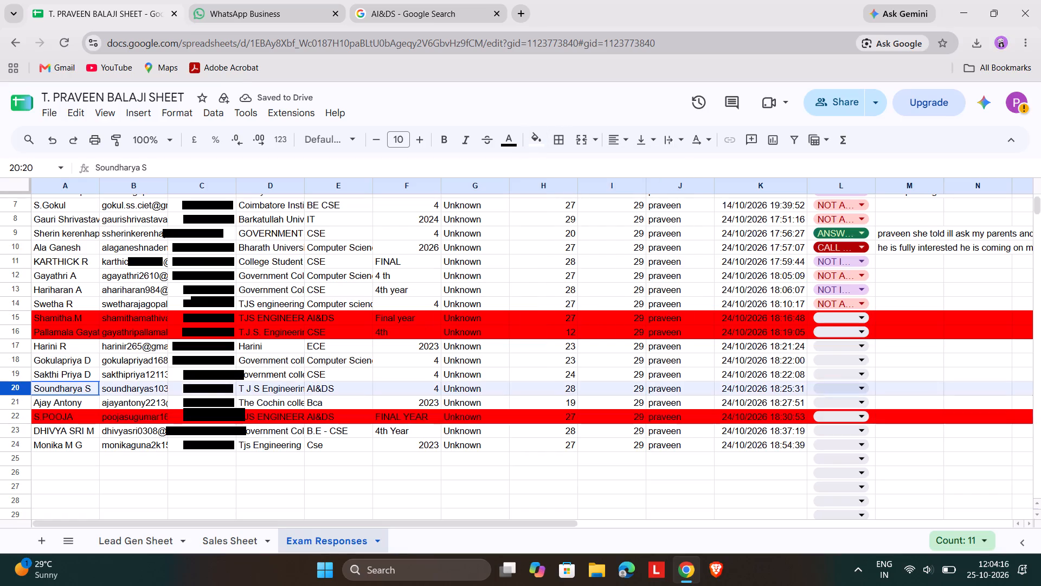
left_click(539, 145)
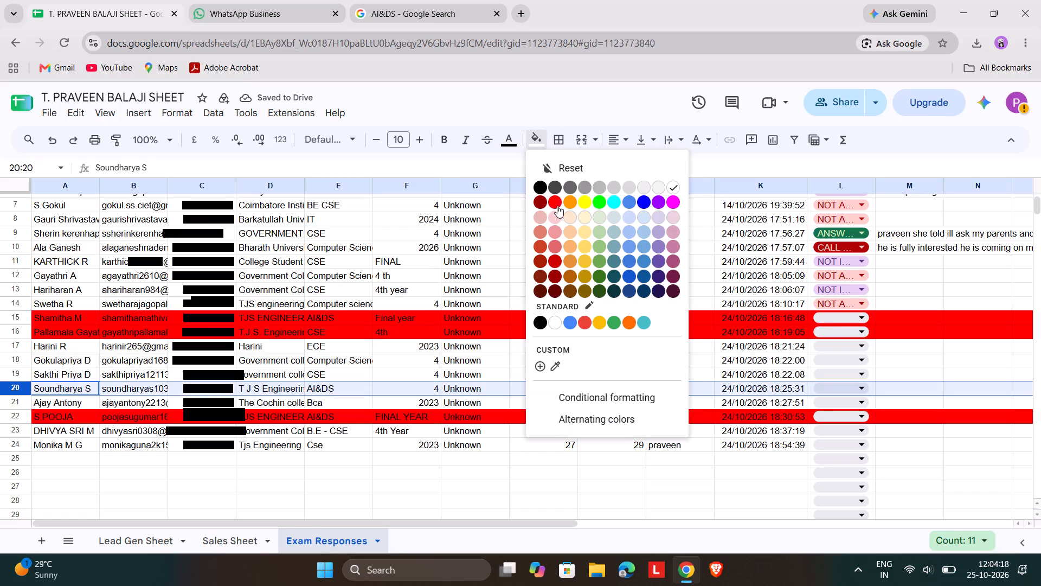
left_click(557, 204)
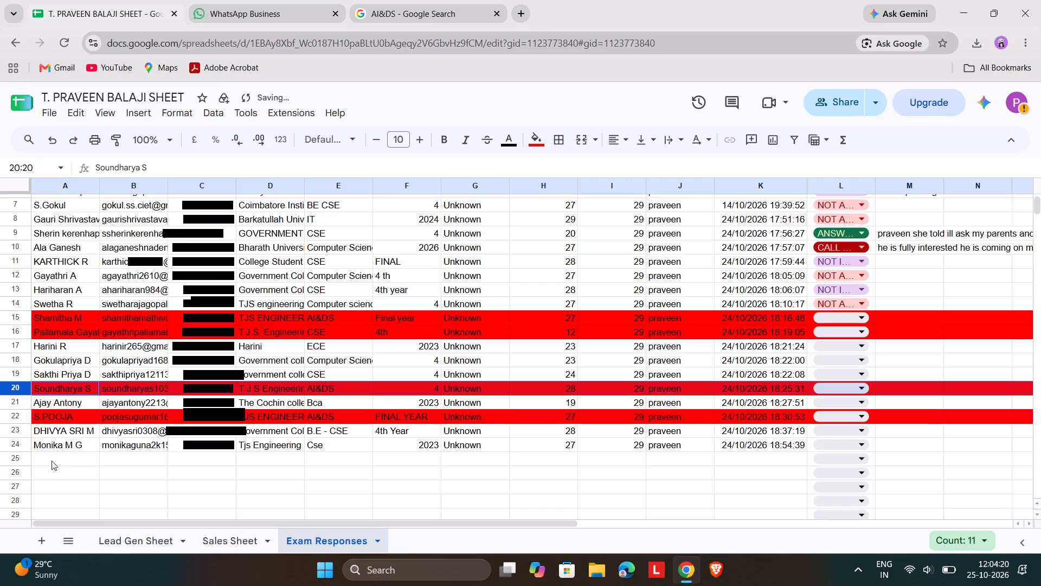
left_click(22, 443)
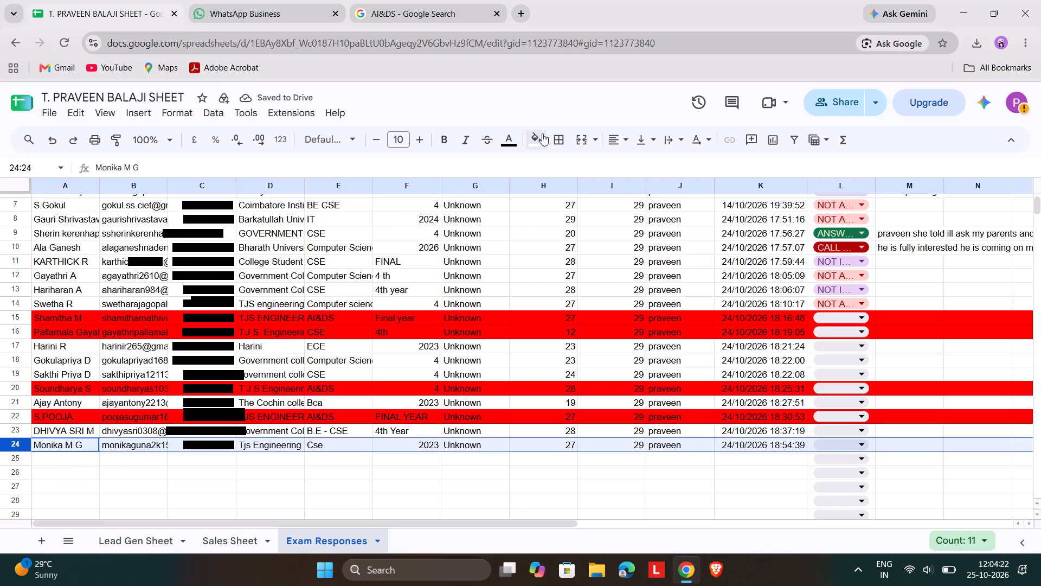
left_click(540, 138)
left_click(555, 200)
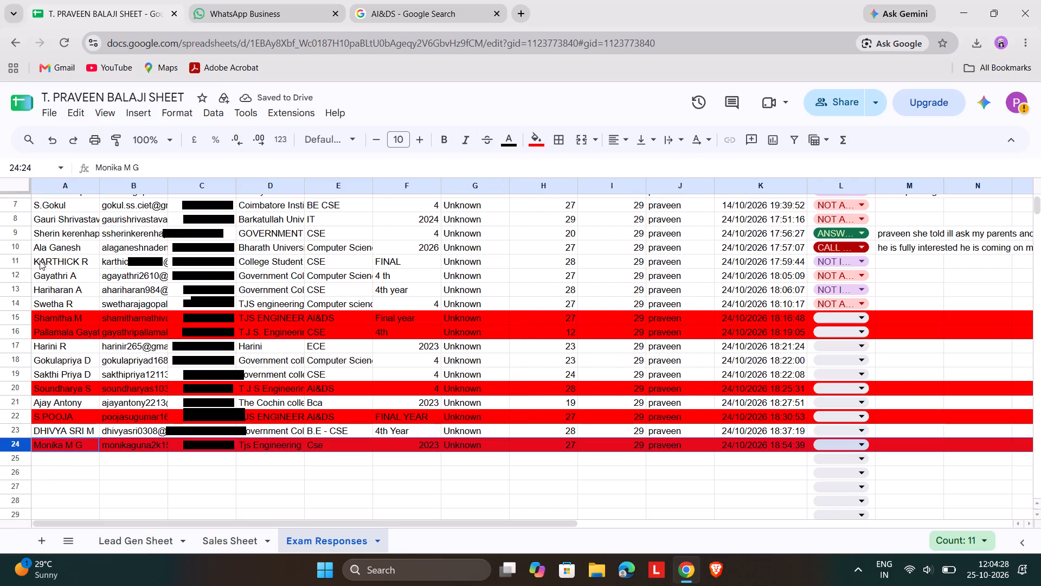
Select rows 17 and 18 one after the other to read those leads' details.
left_click(14, 346)
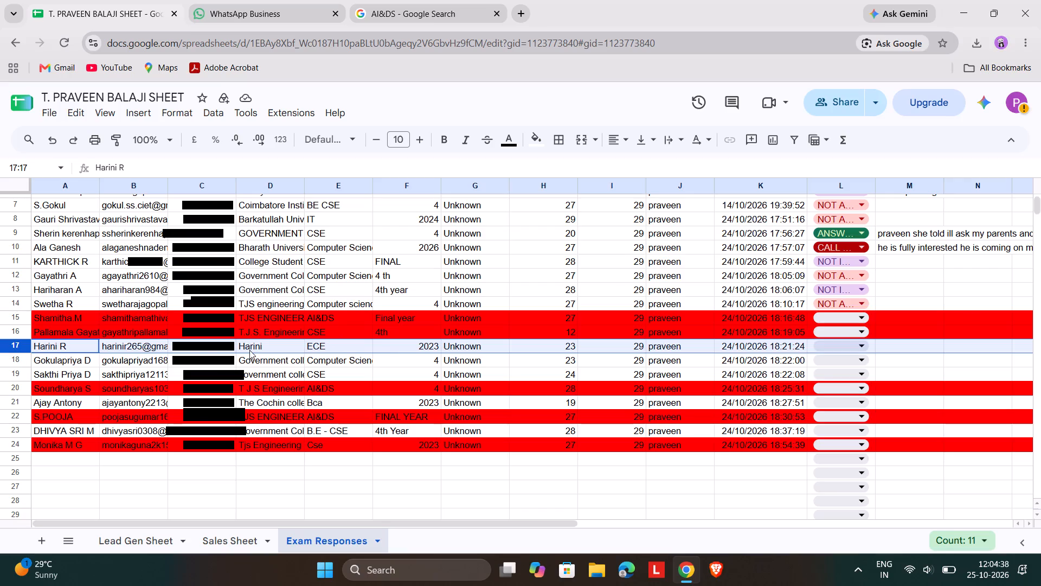
left_click(13, 359)
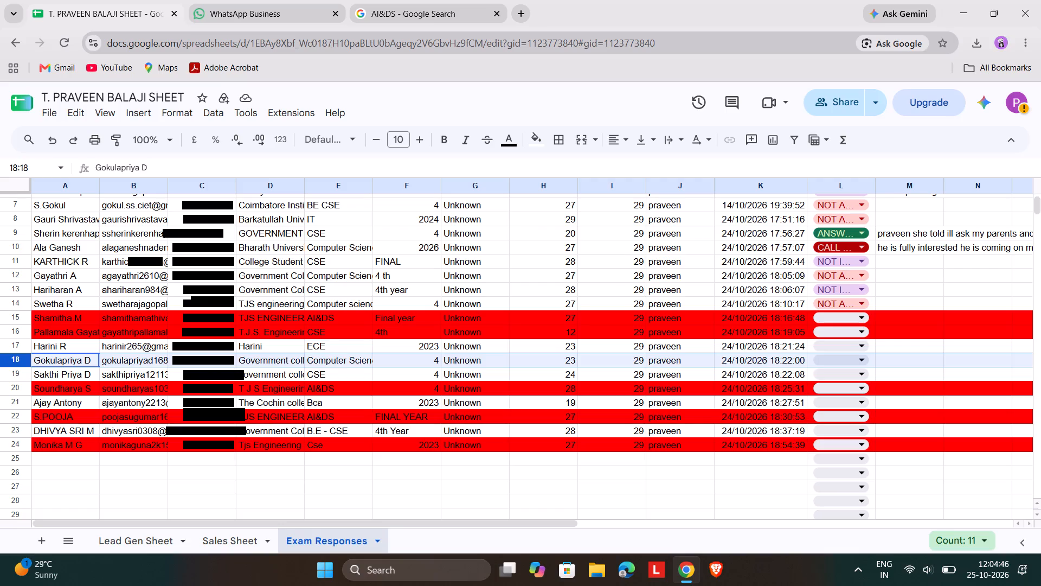
Copy the college name The Cochin college from row 21 and search the web for it in a new browser tab.
left_click(259, 399)
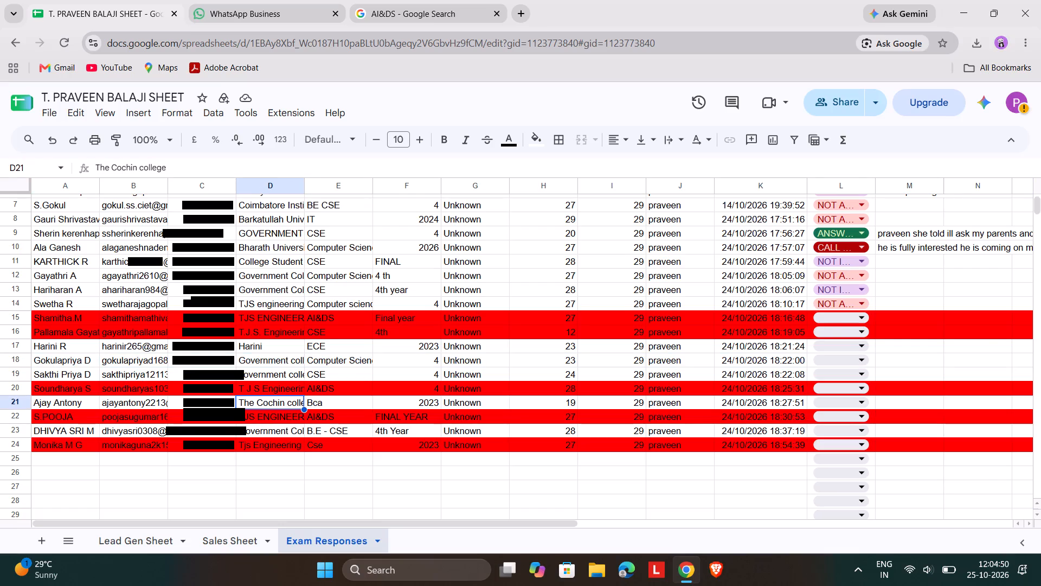
triple_click(249, 165)
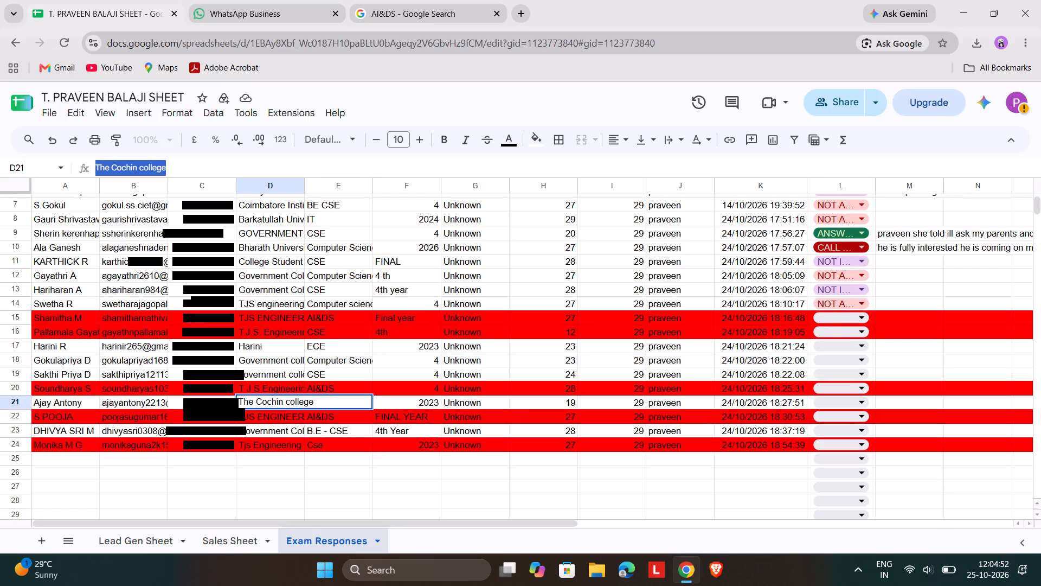
key("ctrl+c")
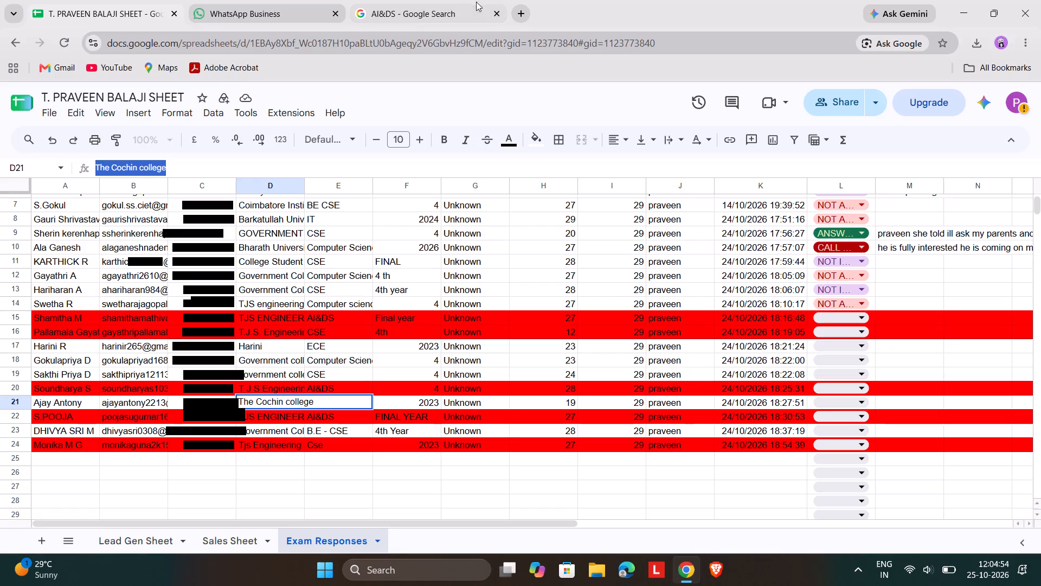
left_click(518, 20)
left_click(507, 48)
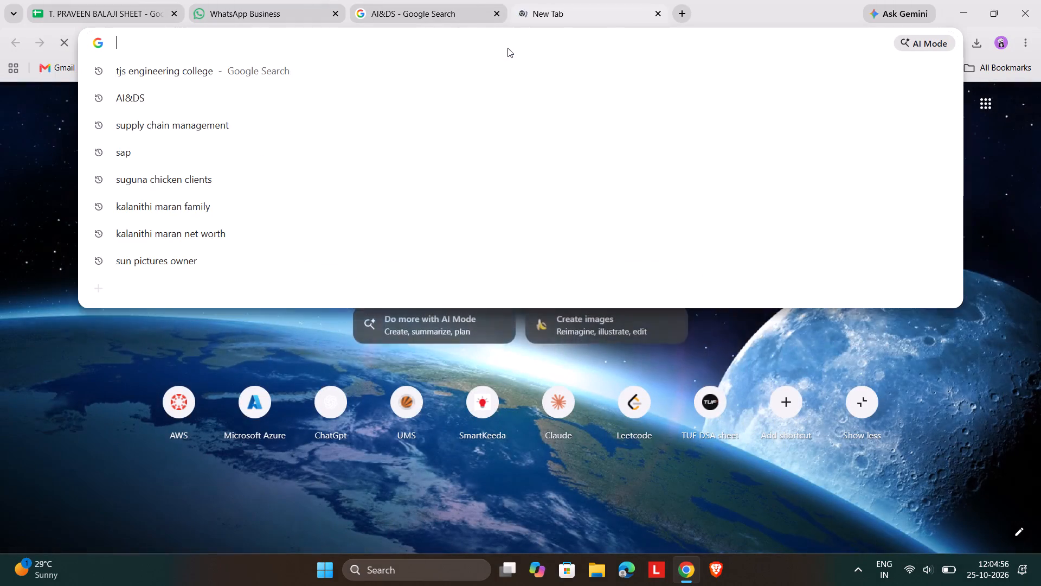
key("ctrl+v")
key("Return")
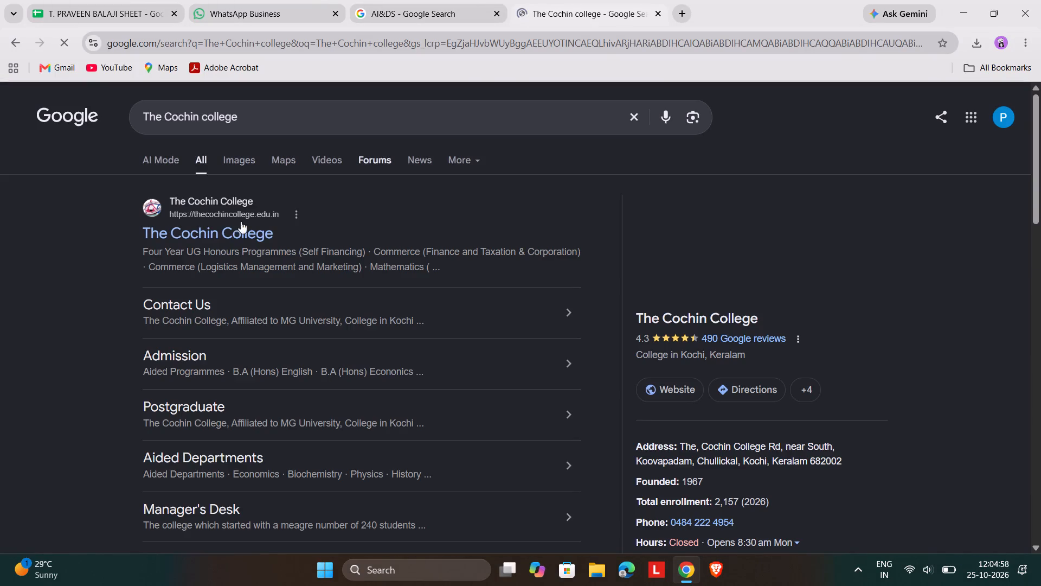
Browse the image results for The Cochin college to examine its campus.
left_click(237, 150)
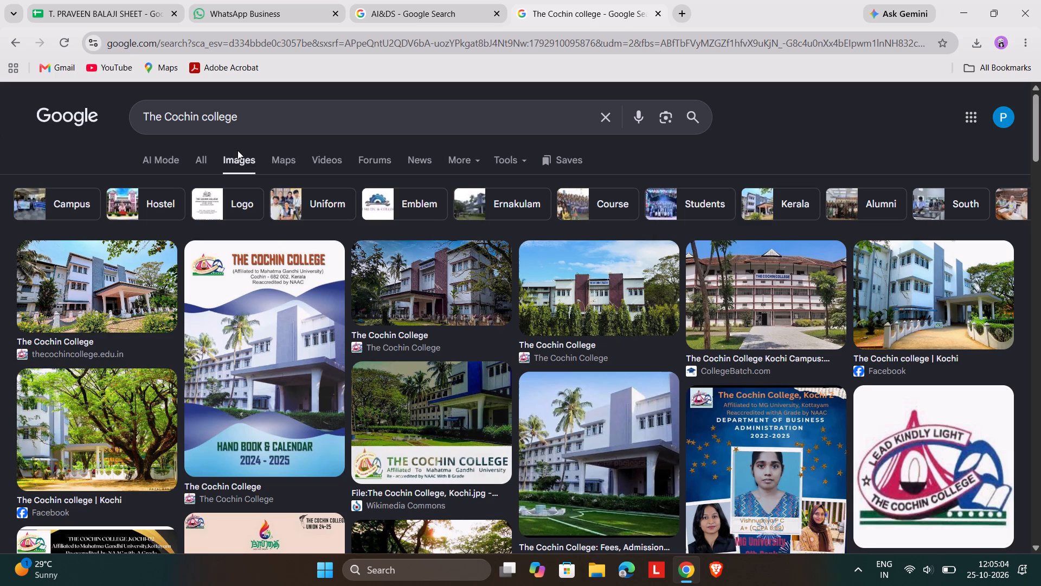
scroll(403, 286, "down", 5)
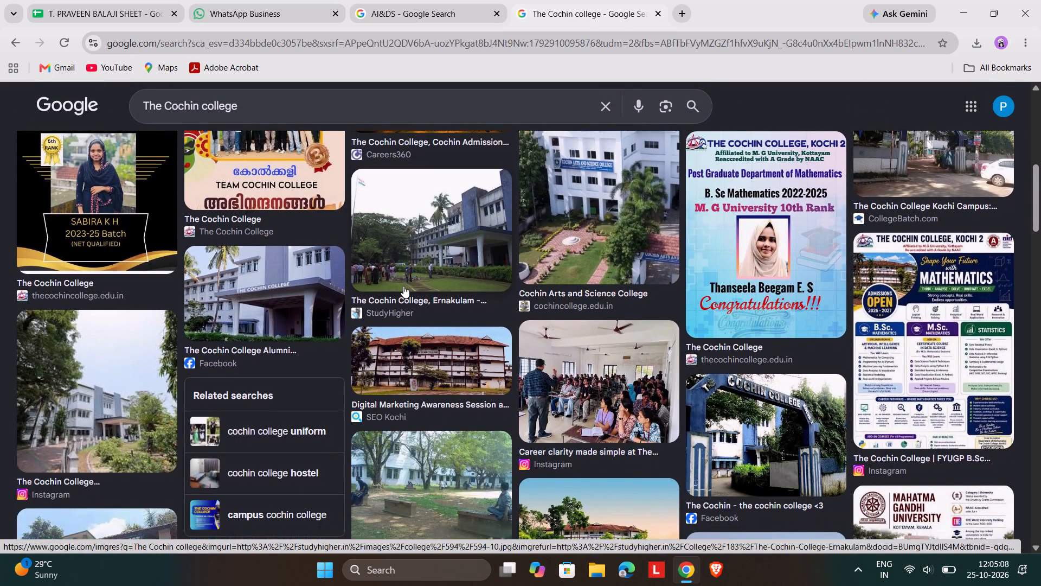
scroll(403, 286, "down", 3)
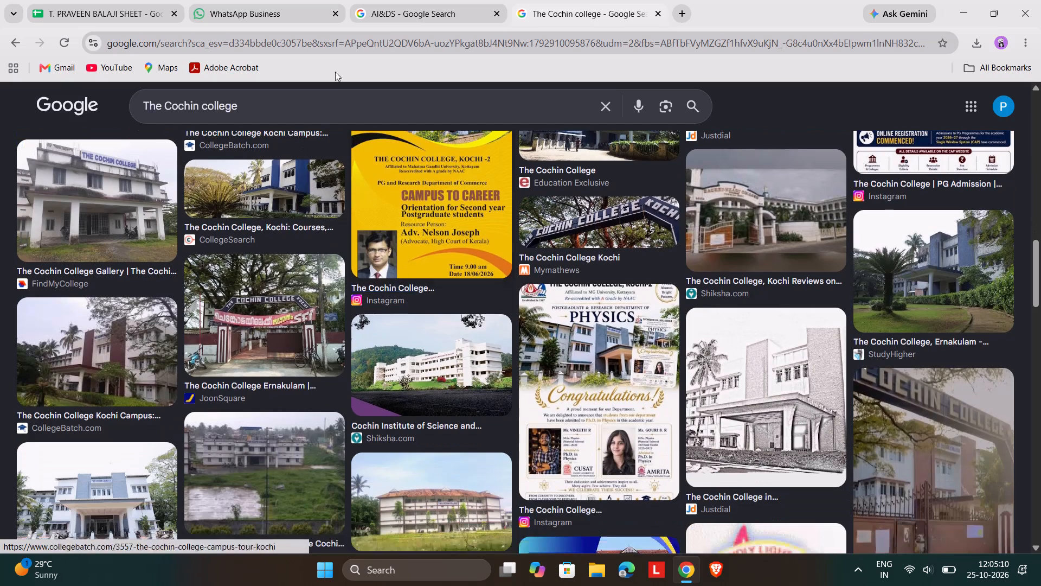
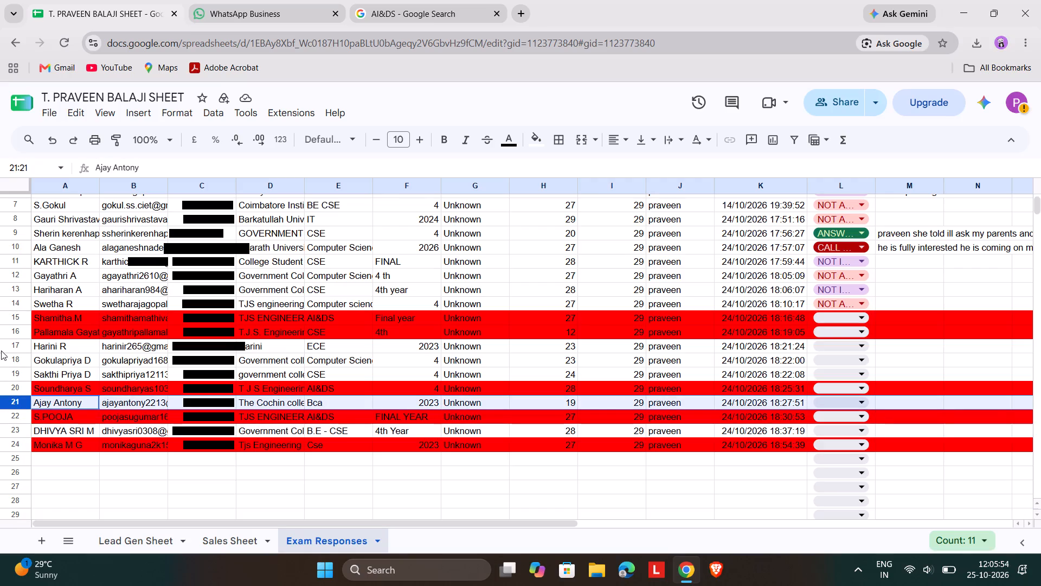
Select row 17, the college cell in row 19 and the whole of row 19 to read those leads' details.
left_click(0, 347)
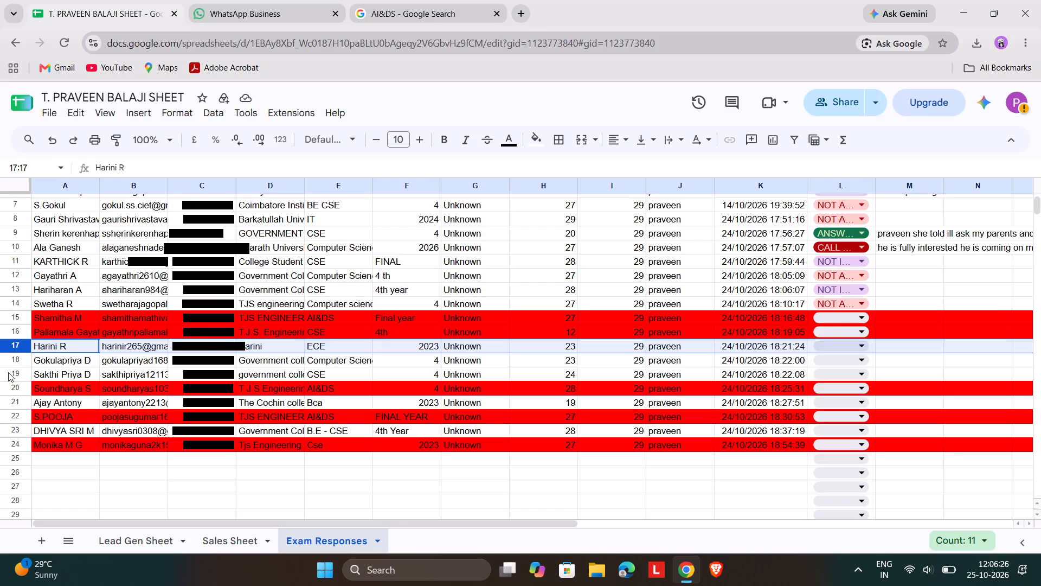
left_click(252, 373)
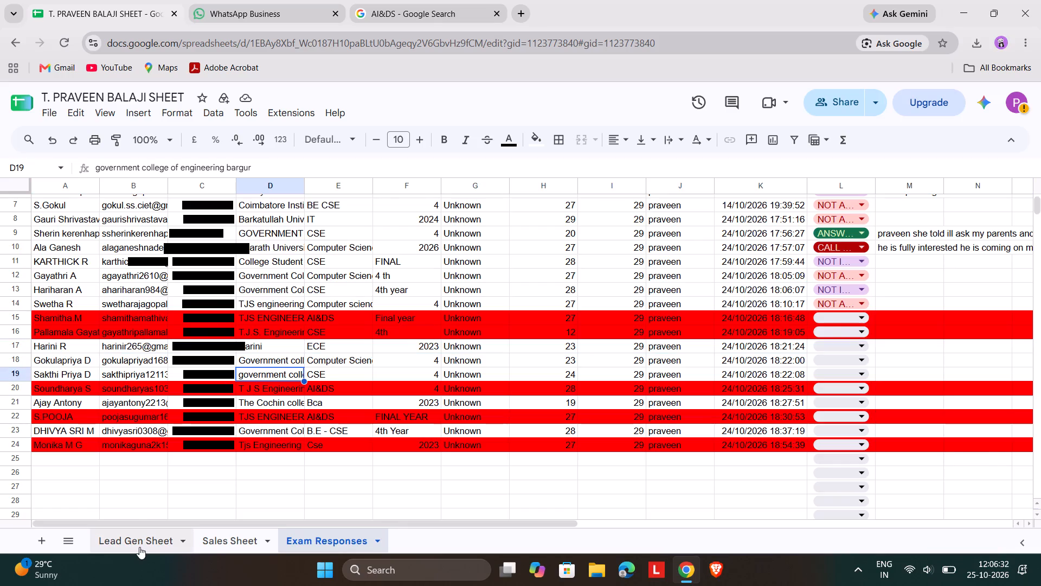
left_click(28, 377)
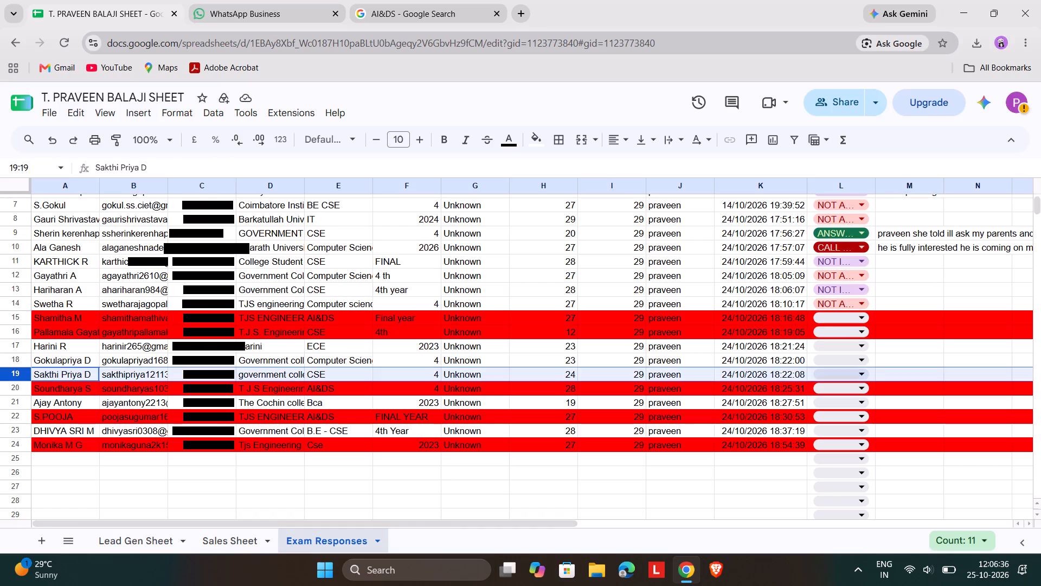